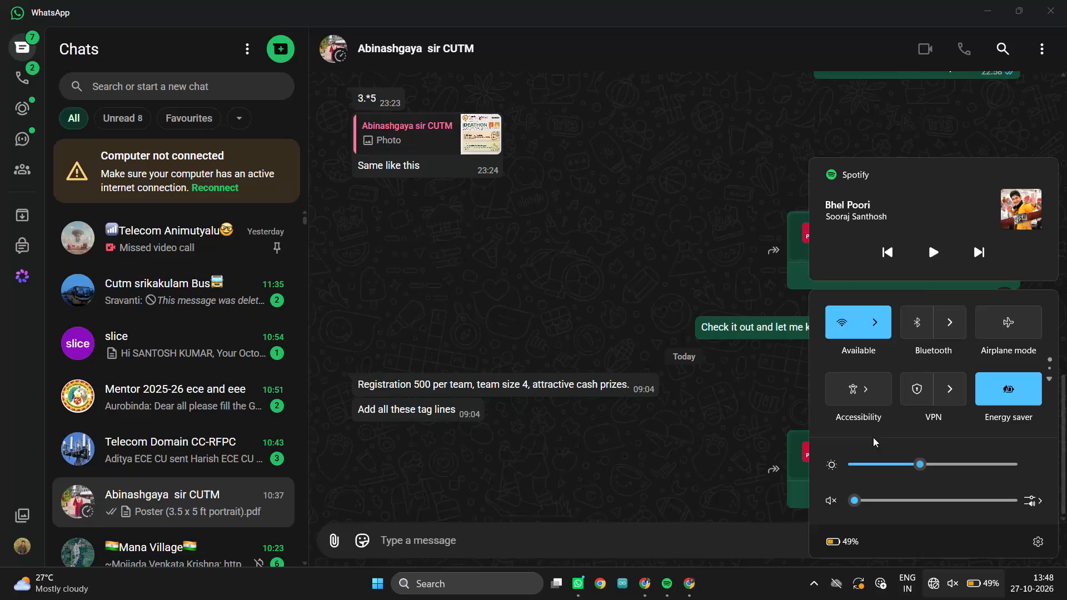
# Show the available Wi-Fi networks and rescan to refresh the network list.
pyautogui.click(868, 318)
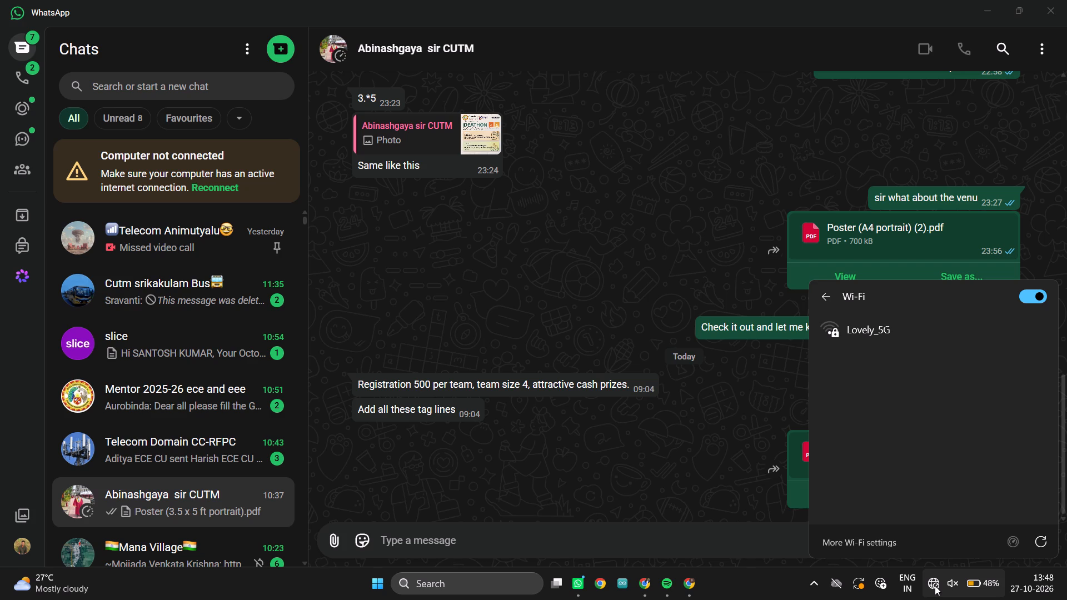
pyautogui.click(1033, 541)
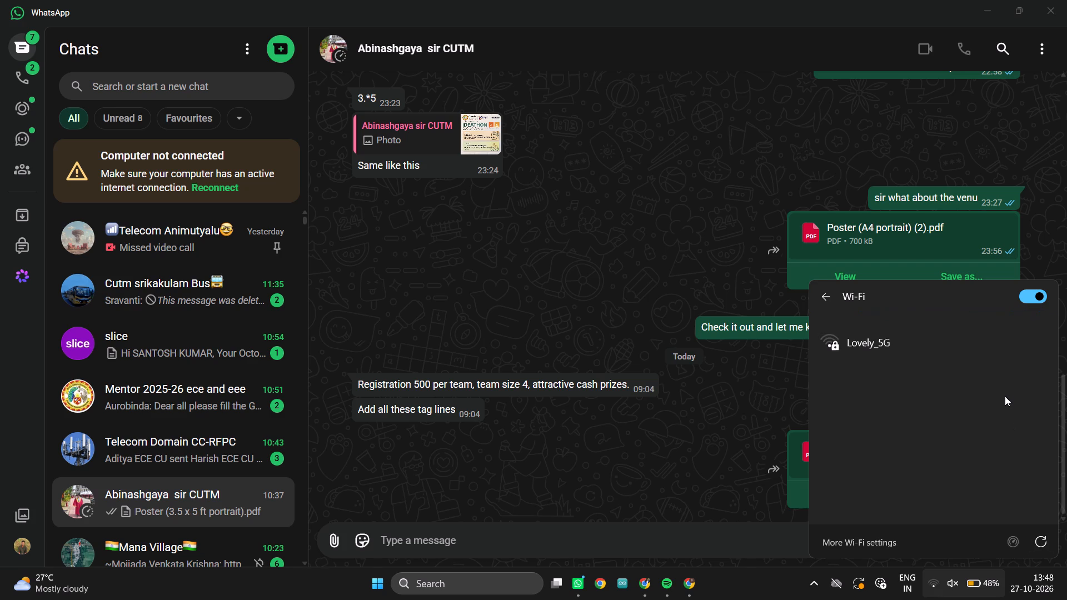
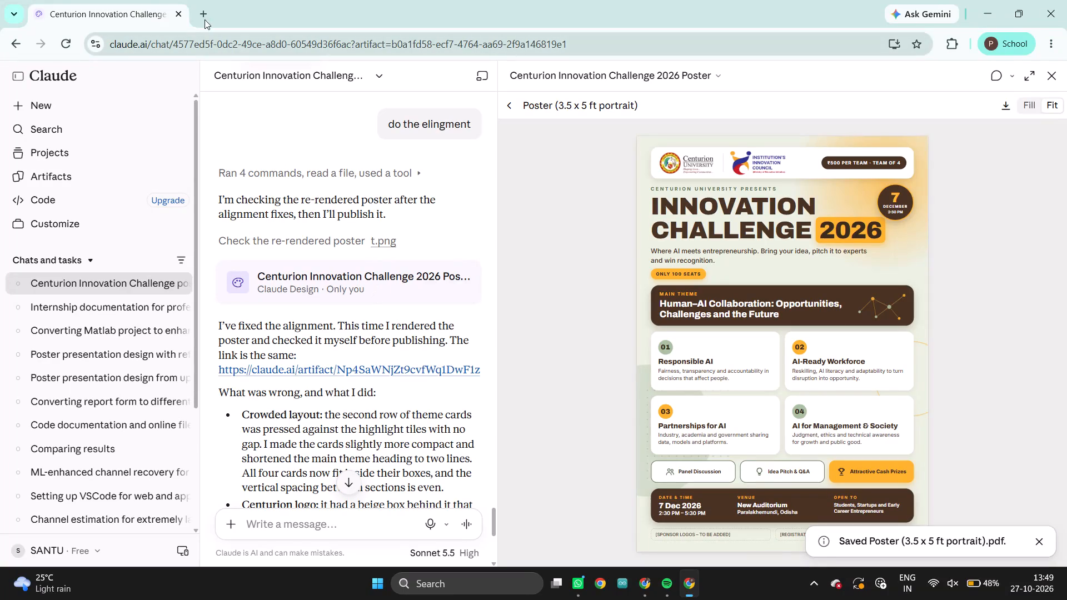
# Open a new browser tab and bring up the Google apps launcher from its start page.
pyautogui.click(202, 9)
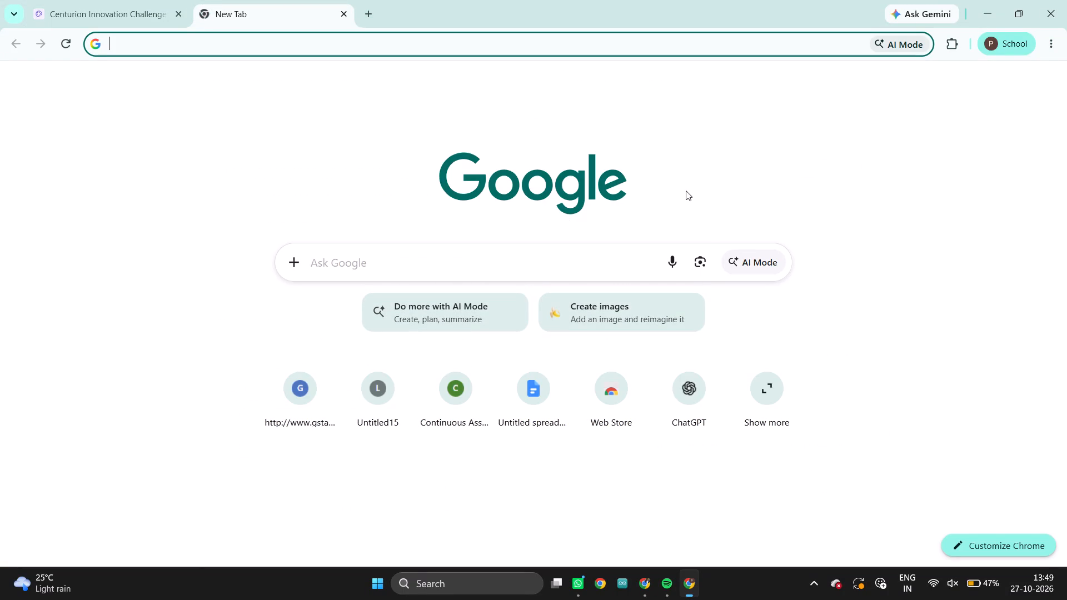
pyautogui.click(808, 154)
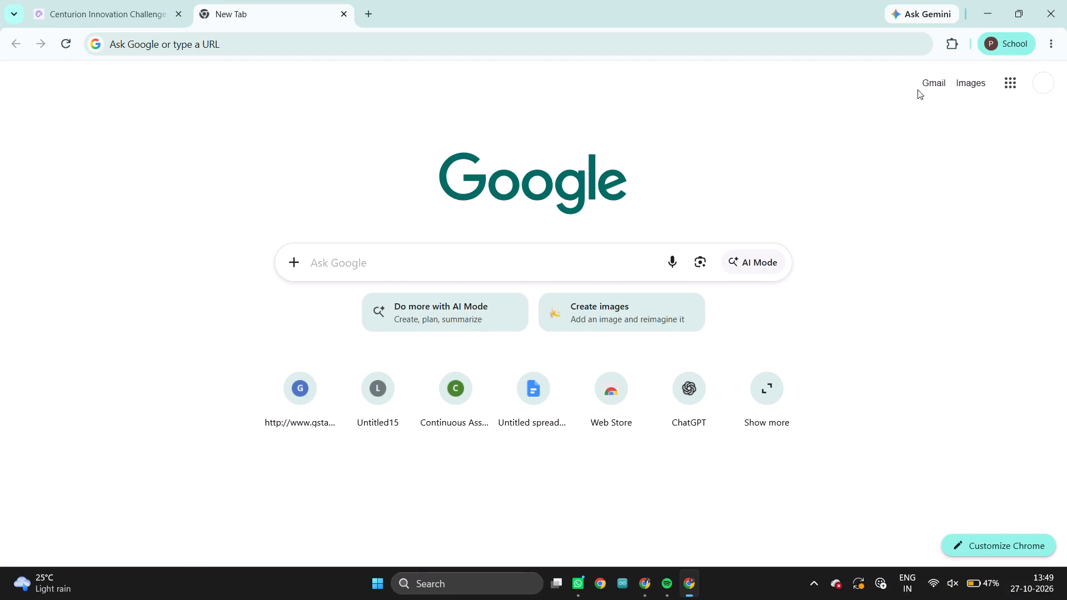
pyautogui.click(1007, 87)
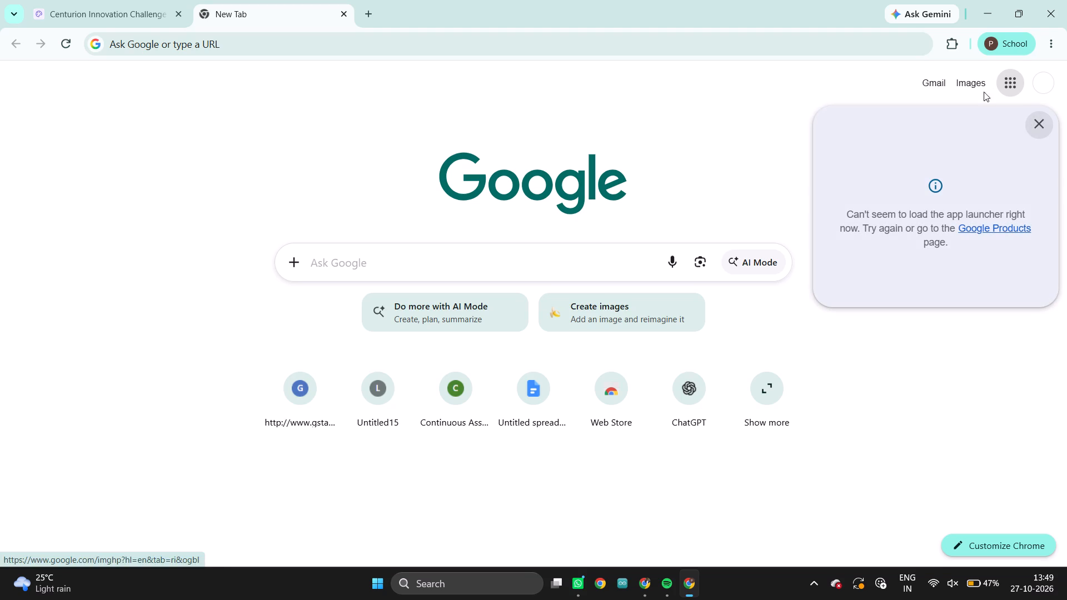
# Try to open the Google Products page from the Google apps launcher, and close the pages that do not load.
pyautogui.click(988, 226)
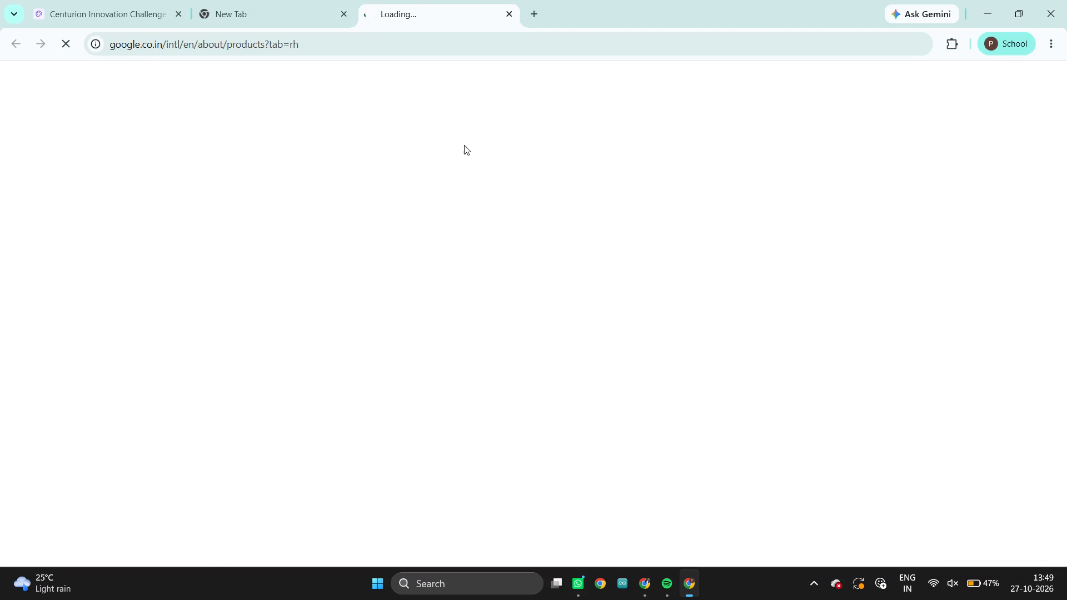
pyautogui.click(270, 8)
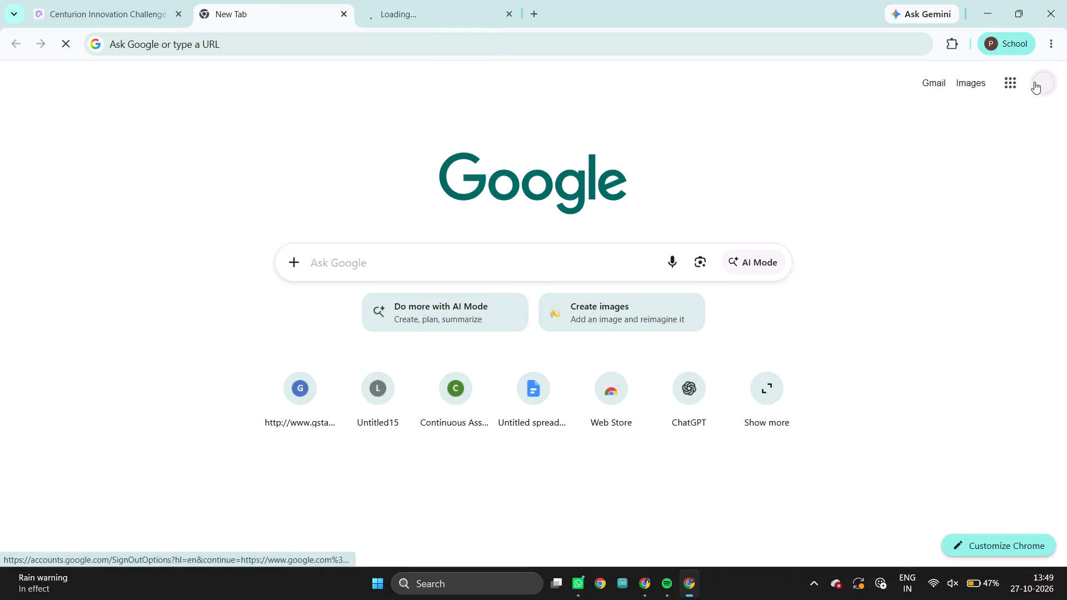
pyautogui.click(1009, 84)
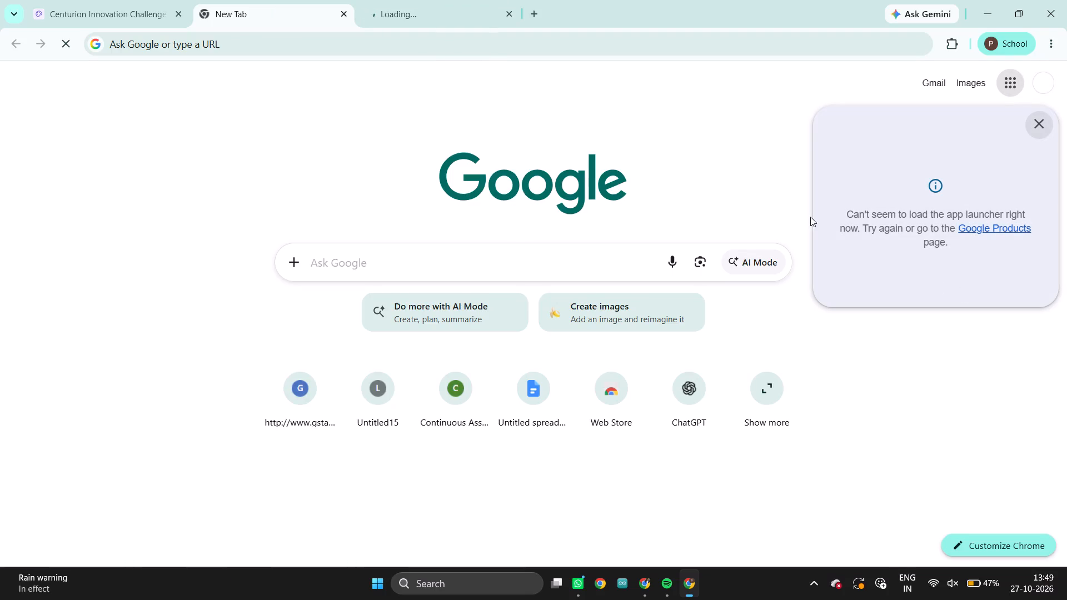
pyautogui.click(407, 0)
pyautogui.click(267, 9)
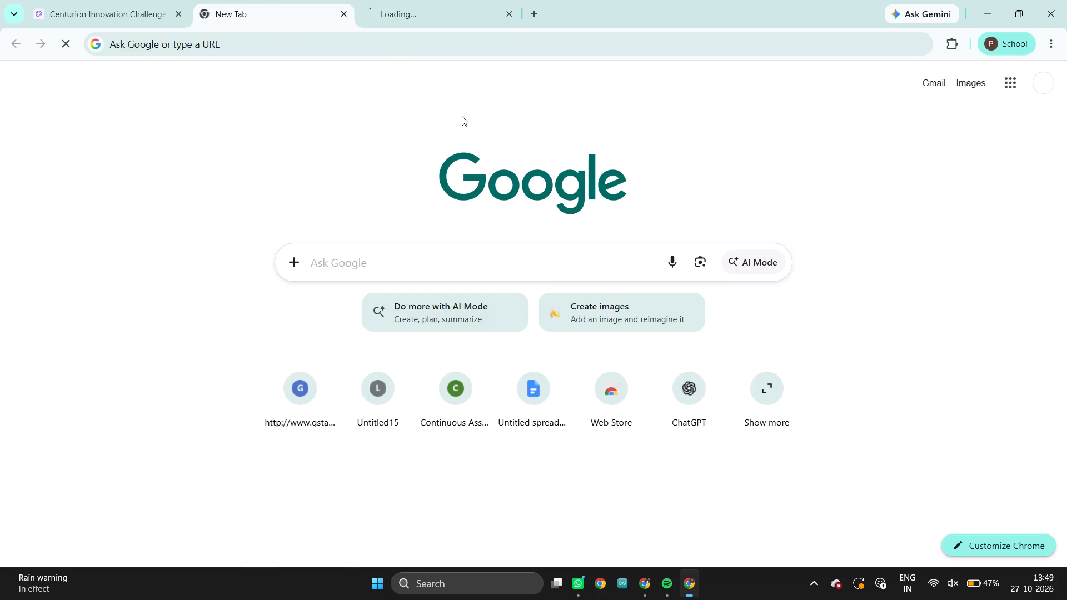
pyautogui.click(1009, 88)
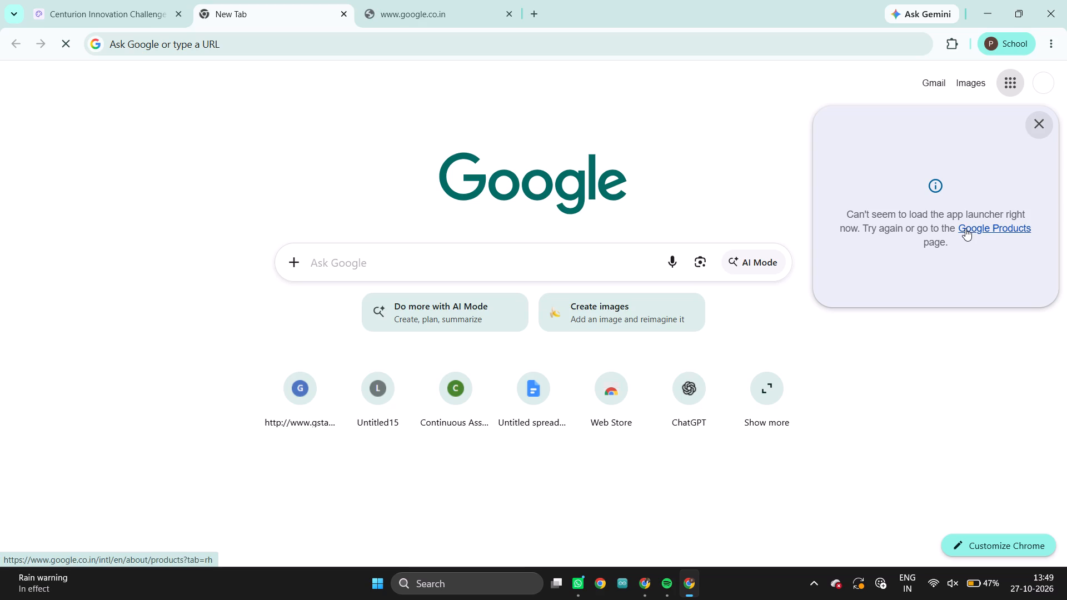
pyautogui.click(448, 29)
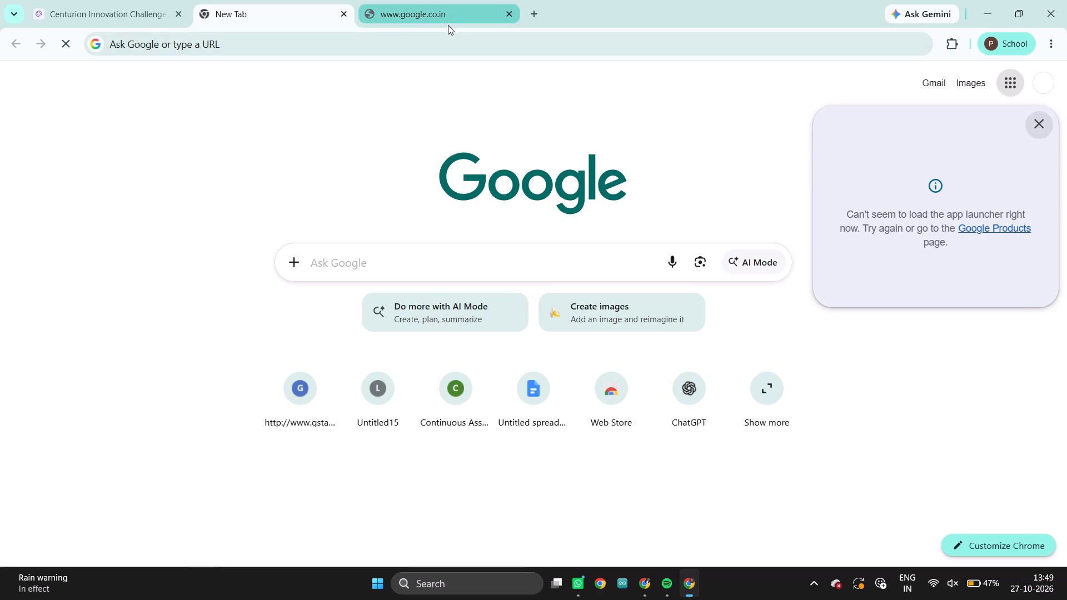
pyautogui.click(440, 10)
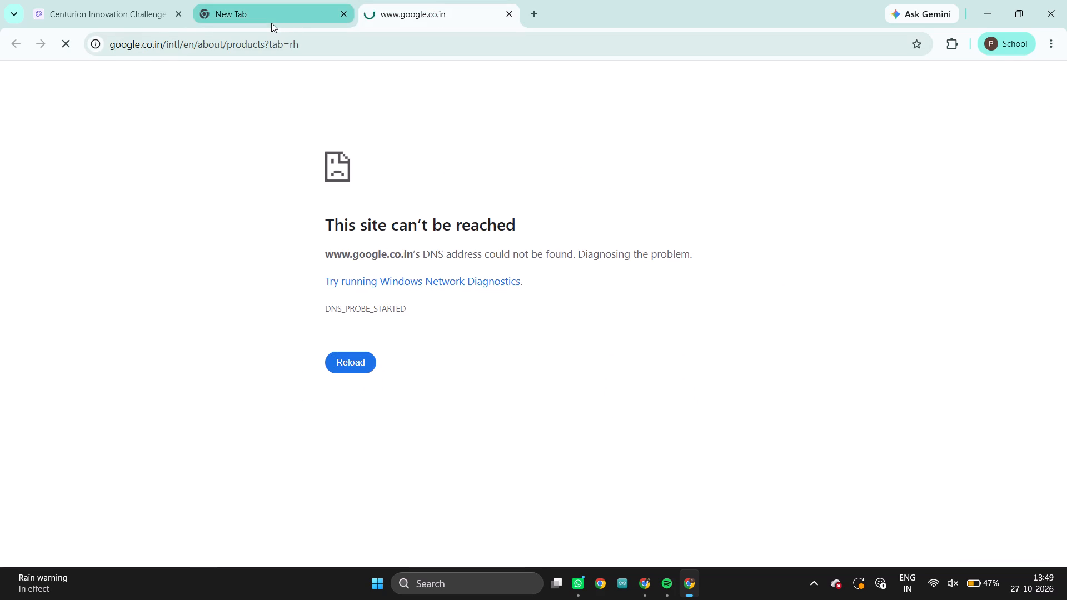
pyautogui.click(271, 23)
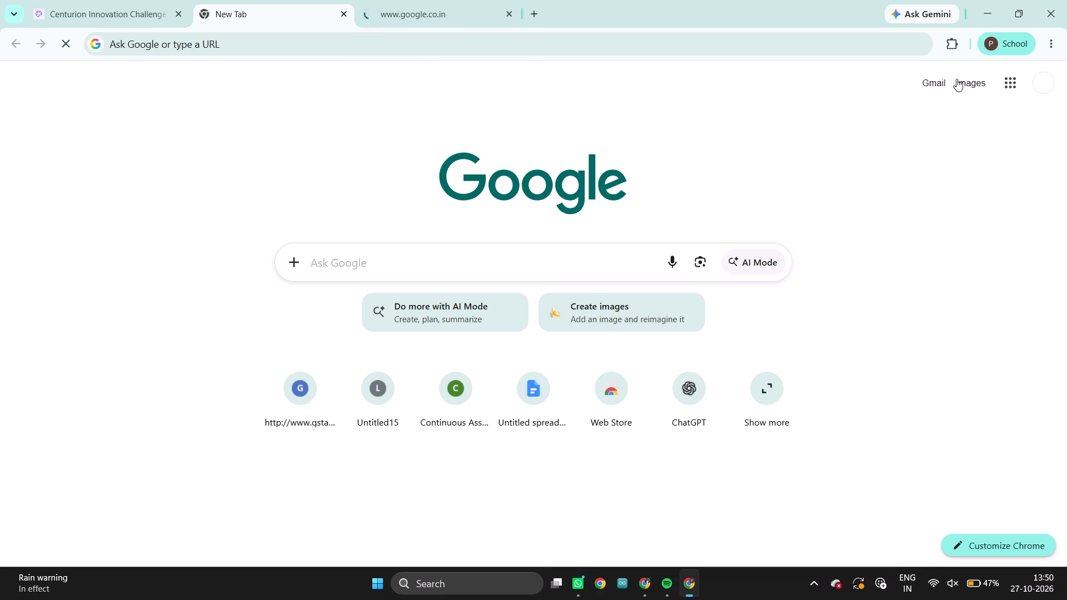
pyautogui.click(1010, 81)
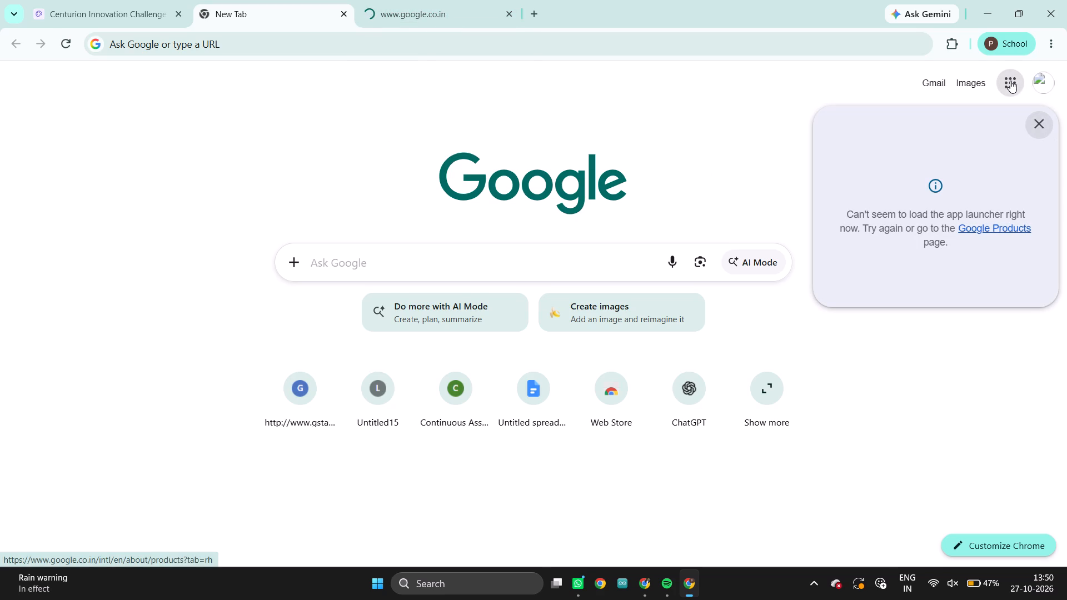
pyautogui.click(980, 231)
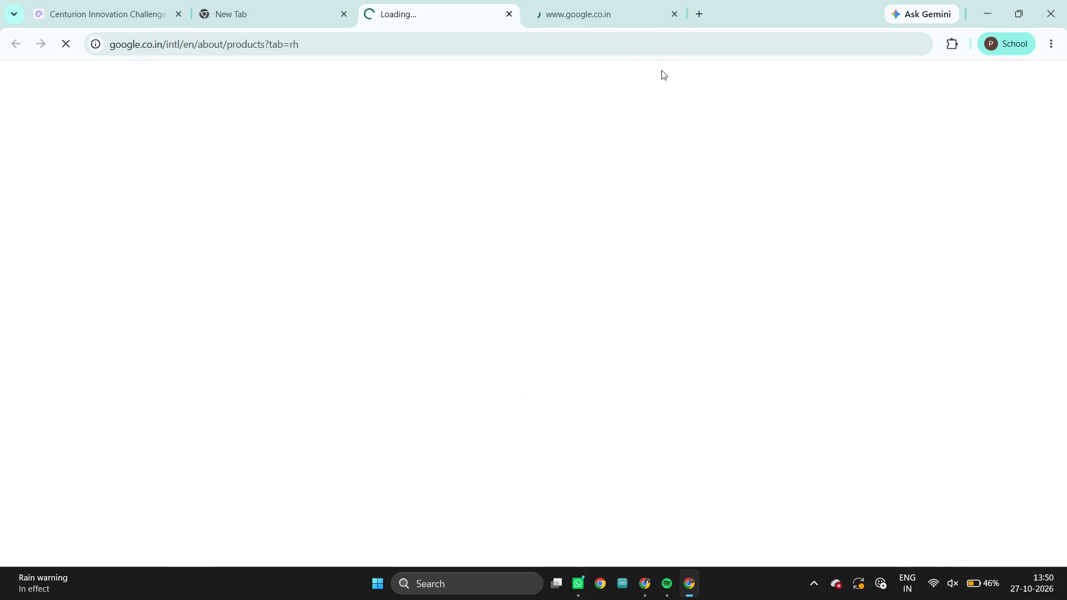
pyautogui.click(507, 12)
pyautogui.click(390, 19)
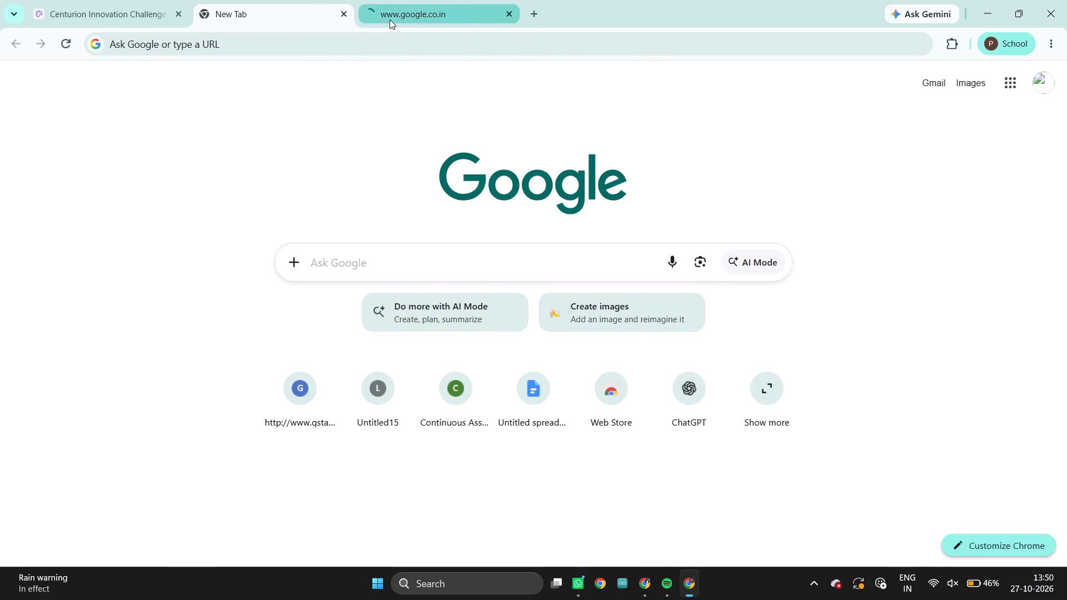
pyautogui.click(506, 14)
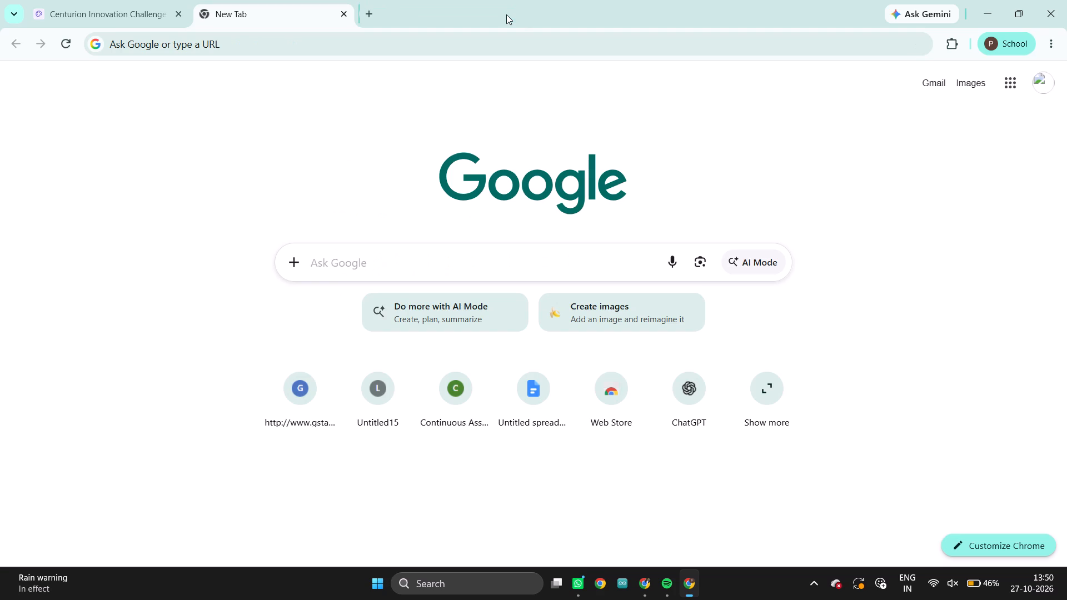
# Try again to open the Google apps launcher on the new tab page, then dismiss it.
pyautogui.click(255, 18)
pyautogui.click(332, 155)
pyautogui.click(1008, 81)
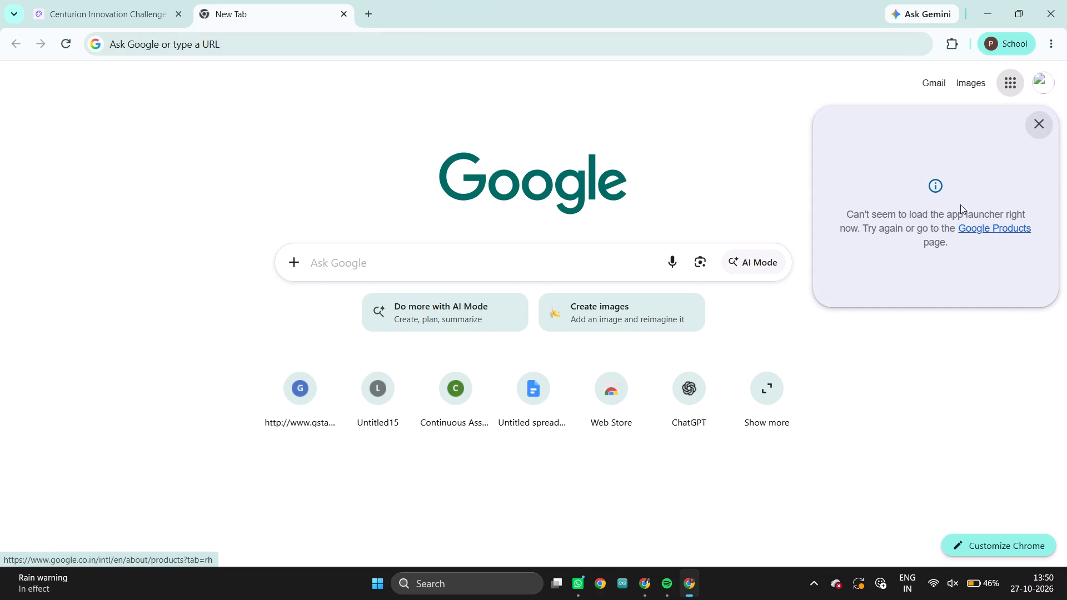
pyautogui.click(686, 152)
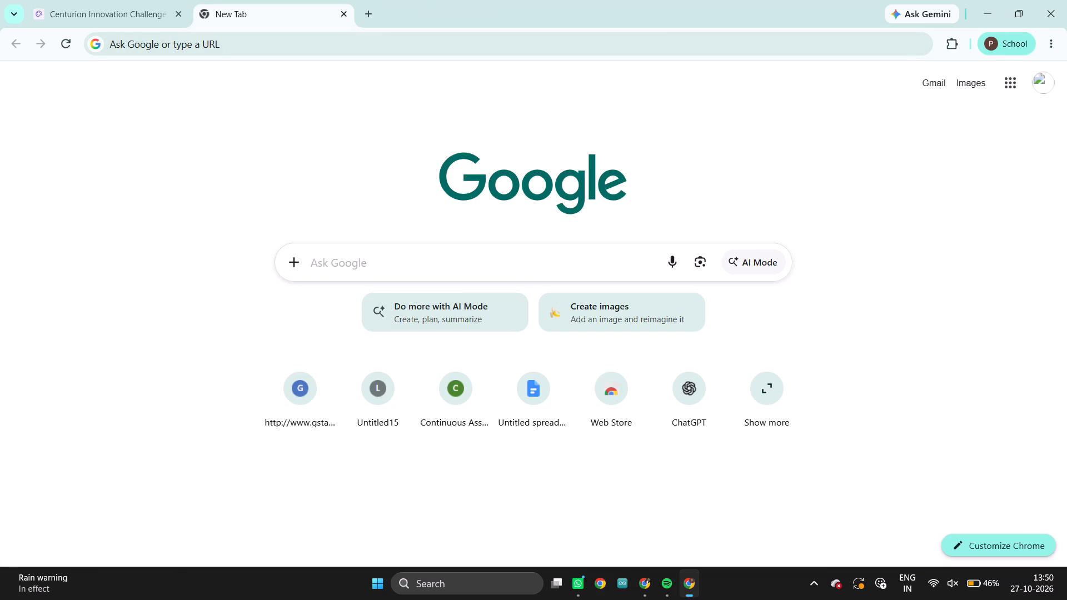
# Search Google for "google forms" using the earlier search suggestion.
pyautogui.click(481, 271)
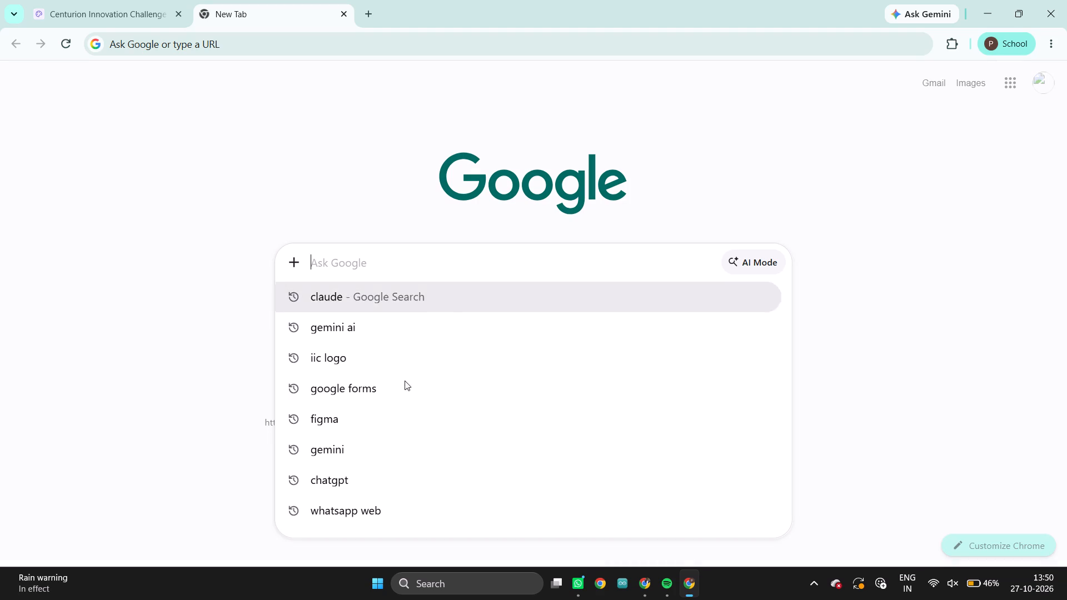
pyautogui.click(348, 380)
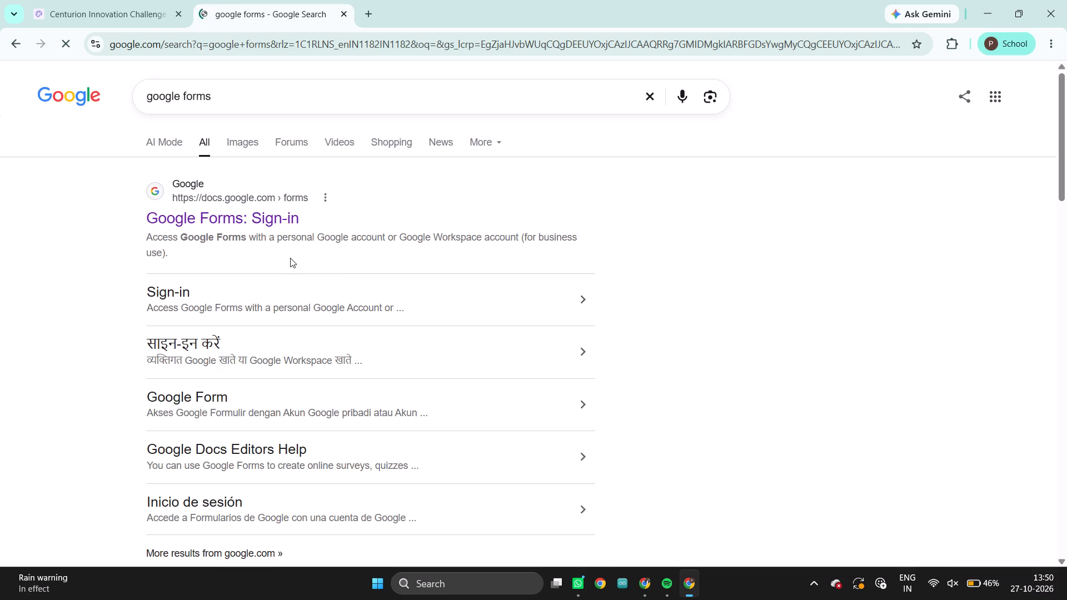
# Open the Google Forms sign-in page from the search results.
pyautogui.click(259, 218)
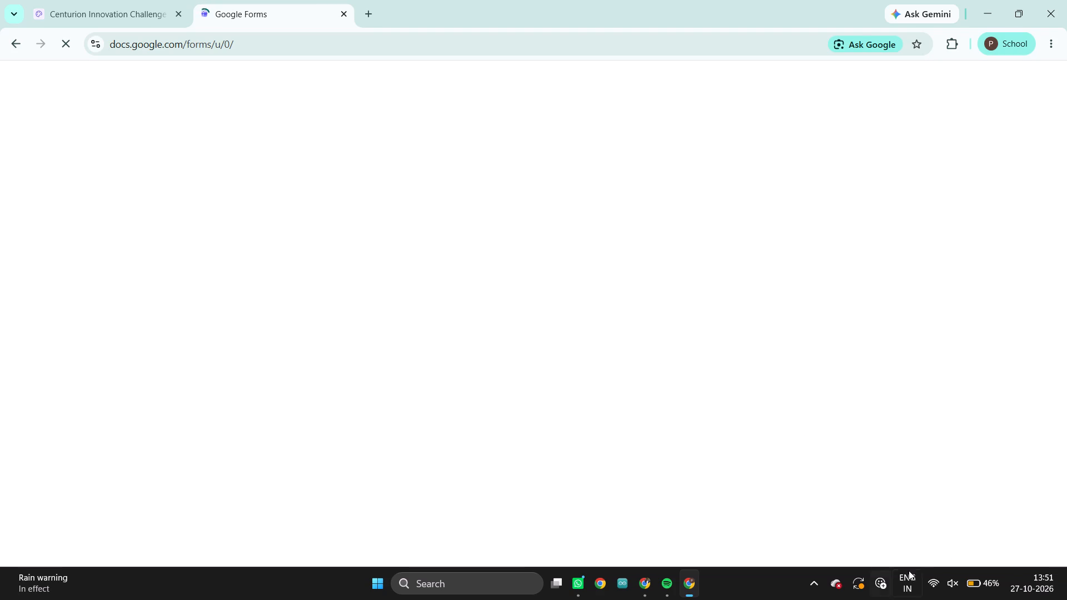
# Rescan the available Wi-Fi networks and switch the connection from Santhu to the prudvi network, then return to the Forms page.
pyautogui.click(943, 584)
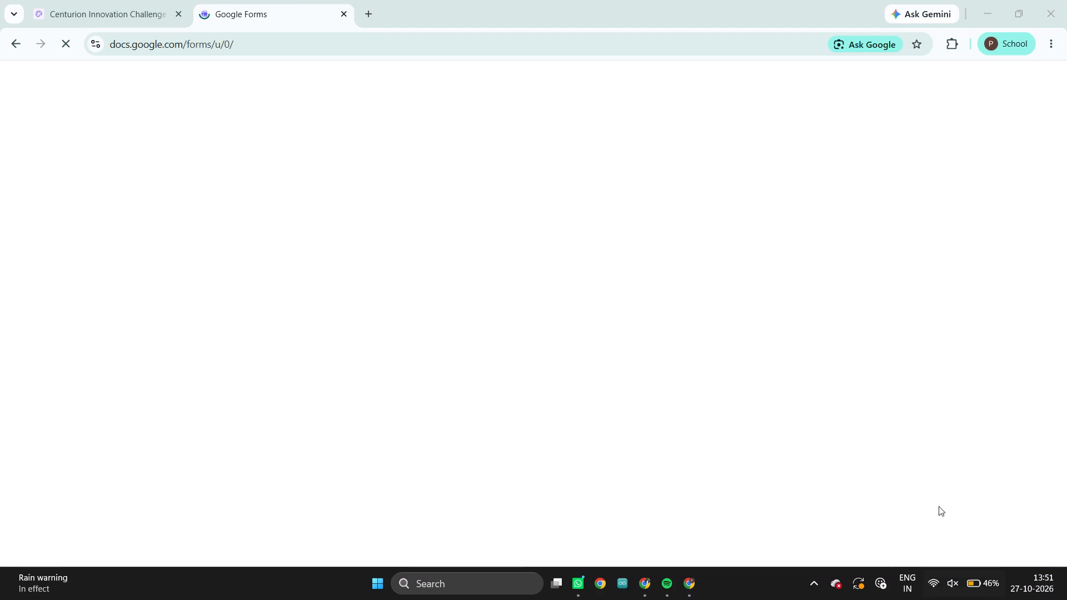
pyautogui.click(932, 583)
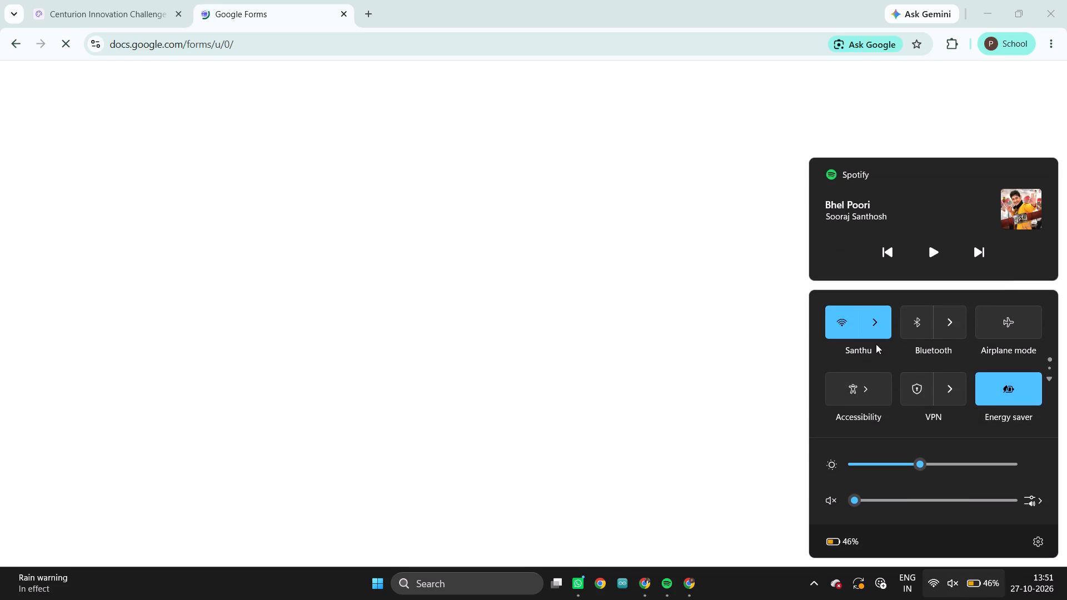
pyautogui.click(872, 326)
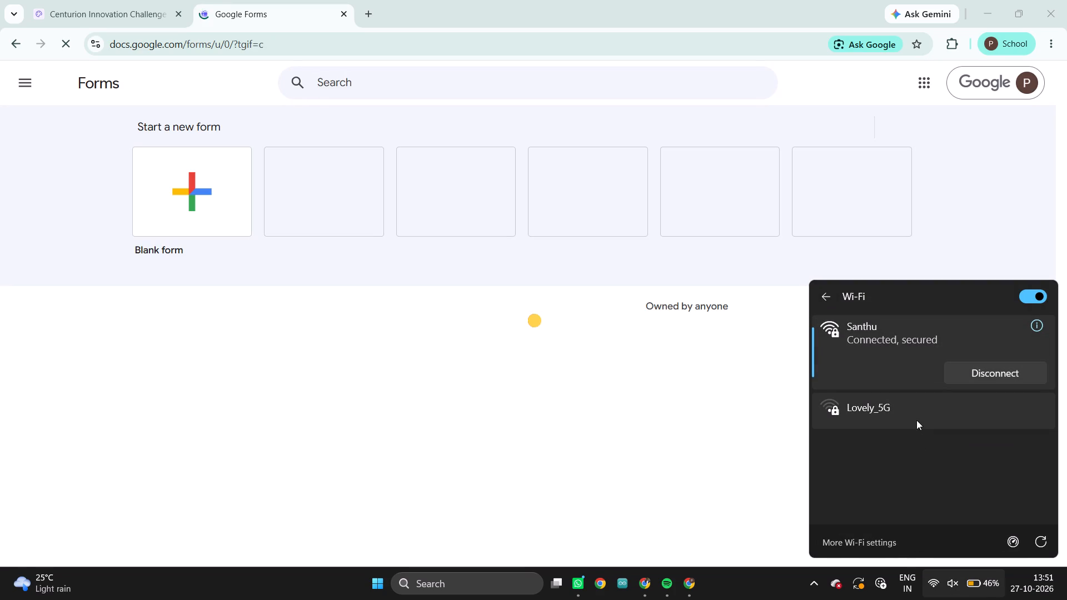
pyautogui.click(1045, 548)
pyautogui.click(1037, 539)
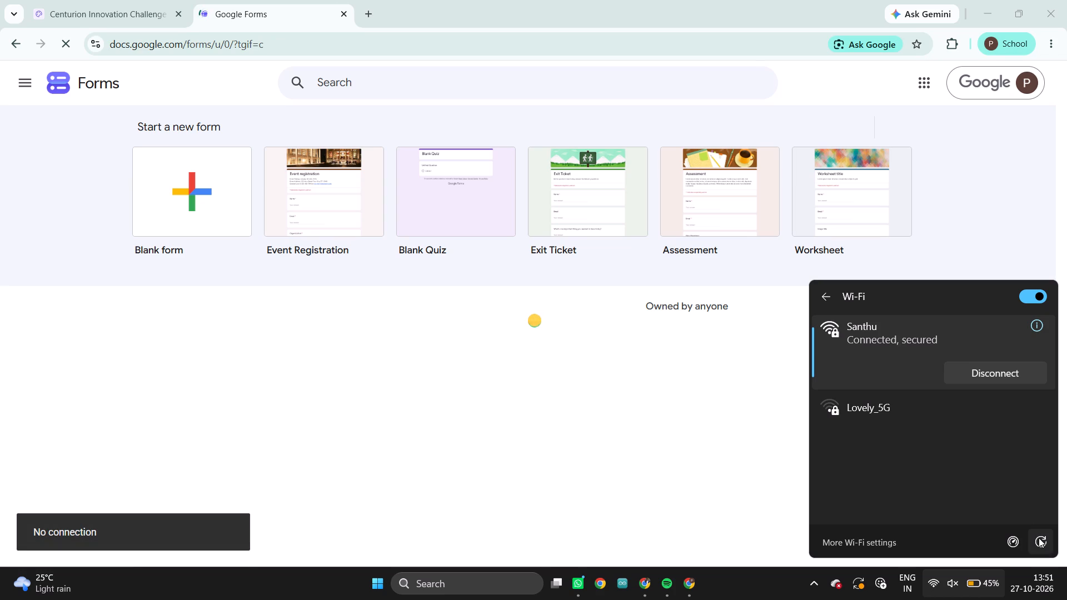
pyautogui.click(1039, 538)
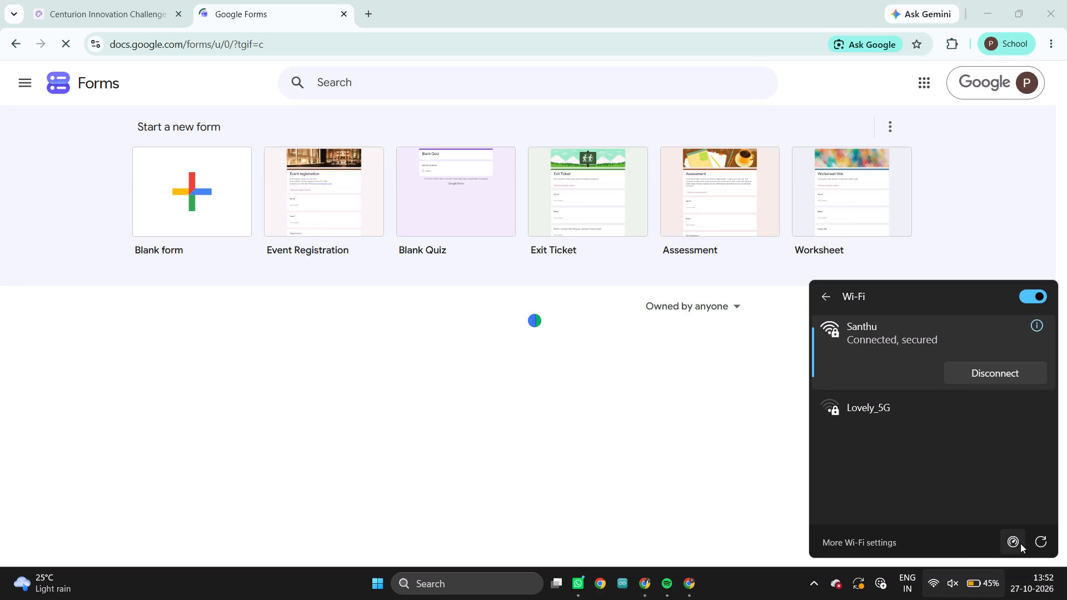
pyautogui.click(1044, 542)
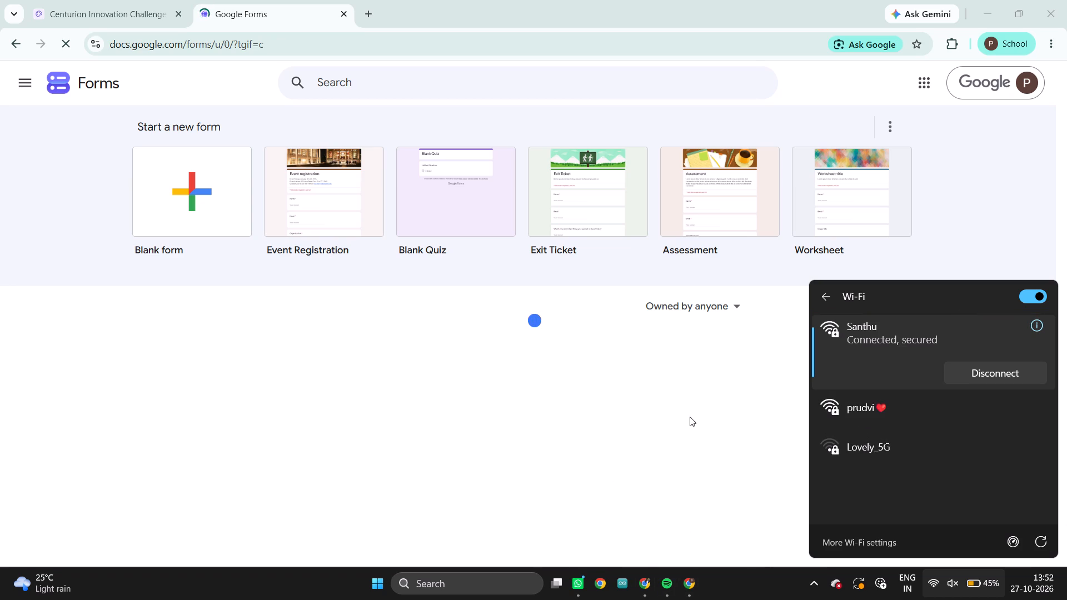
pyautogui.click(863, 416)
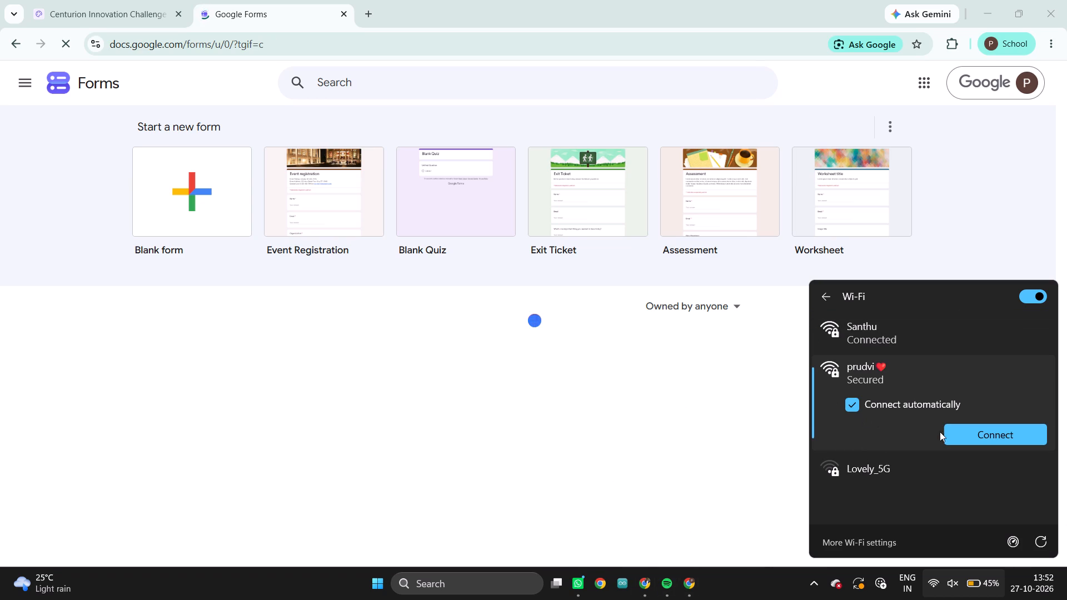
pyautogui.click(971, 434)
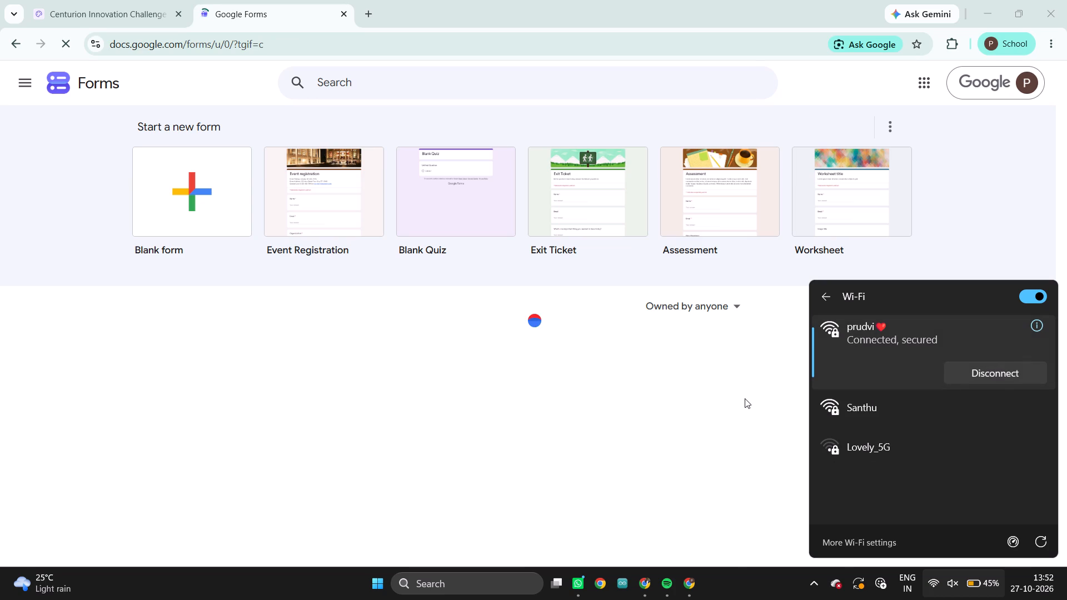
pyautogui.click(745, 398)
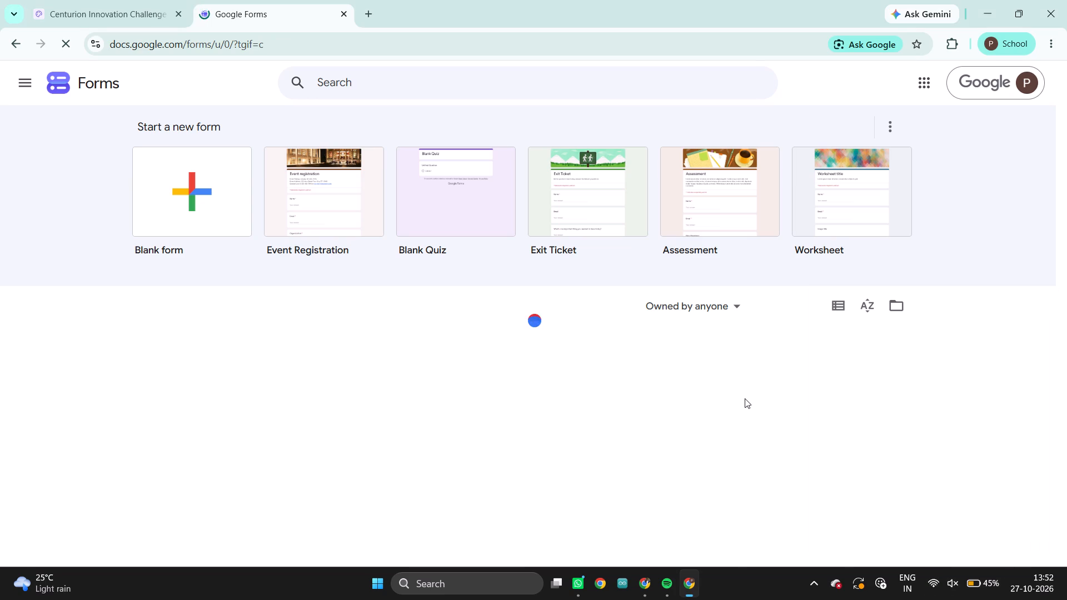
pyautogui.click(706, 440)
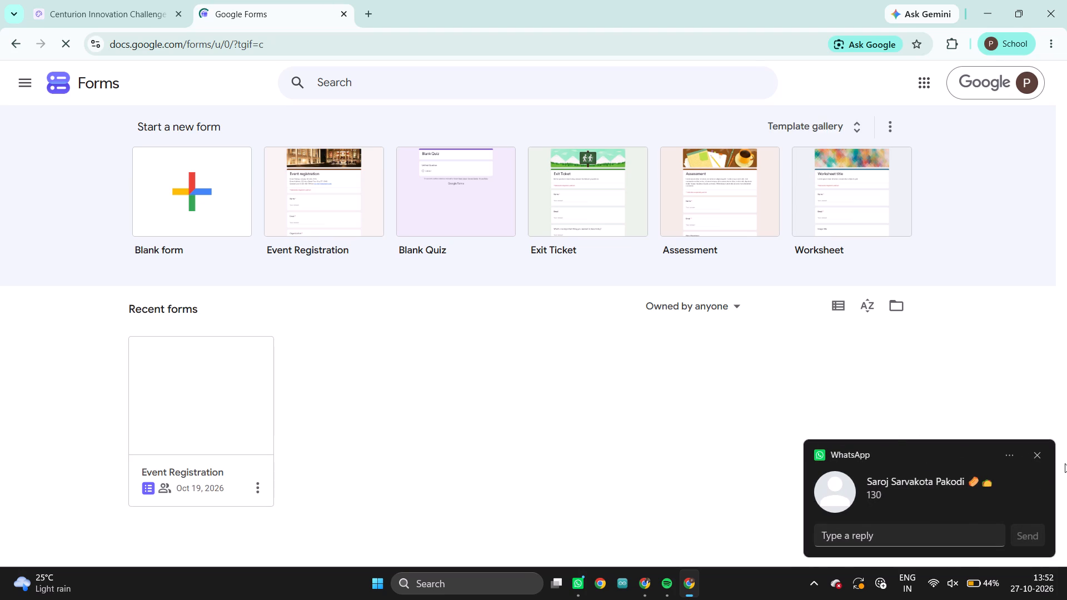
# Dismiss the WhatsApp notification and create a new form from the Event Registration template.
pyautogui.click(1036, 456)
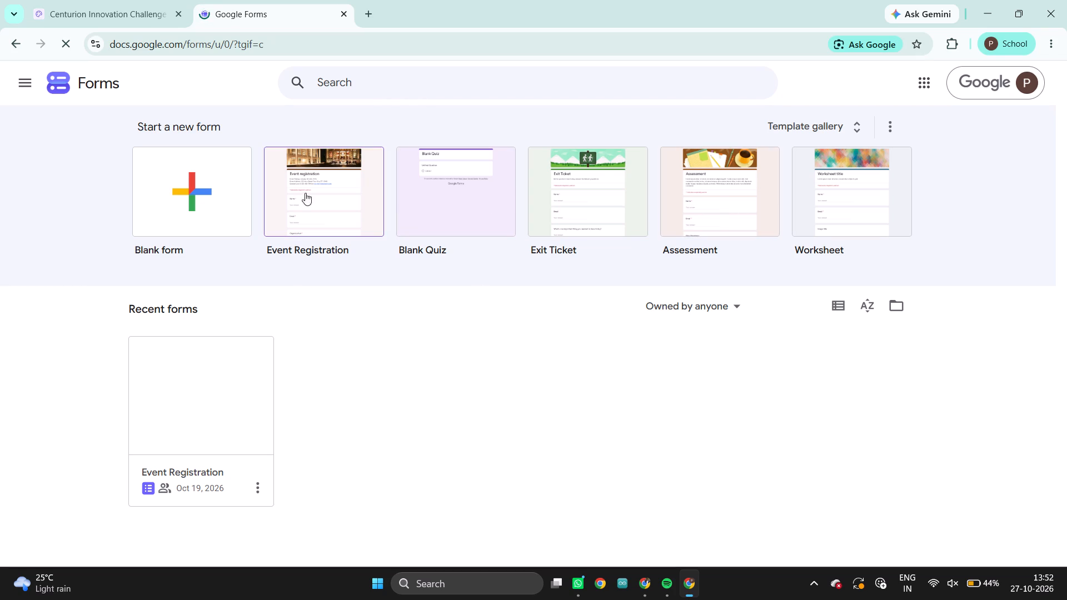
pyautogui.click(325, 193)
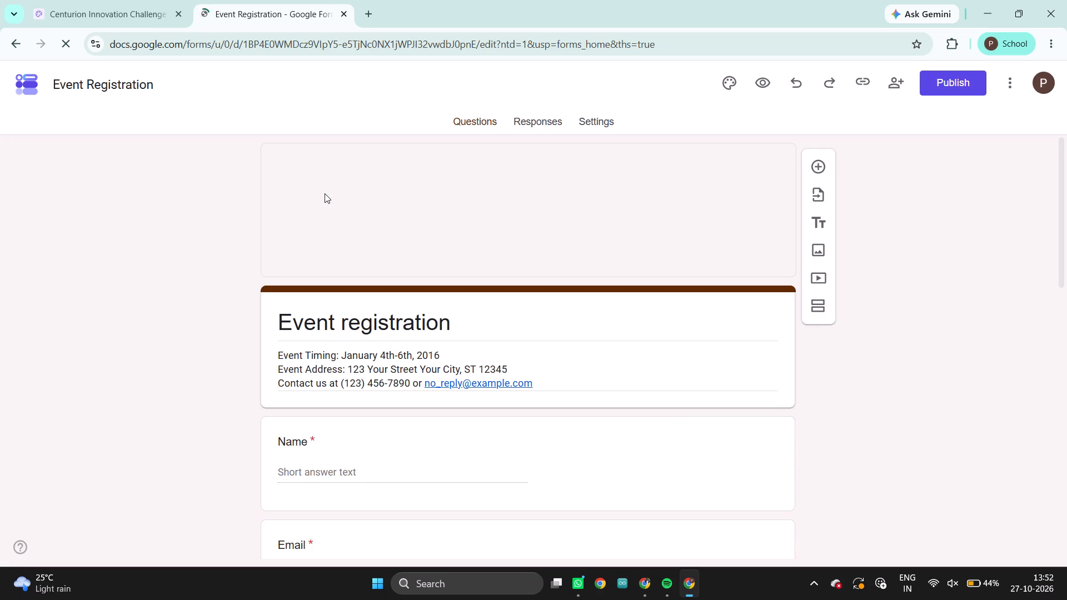
# Review the Event Registration form template from its header and event details through the attendance and dietary restrictions questions.
pyautogui.scroll(1, 627, 360)
pyautogui.scroll(-1, 627, 360)
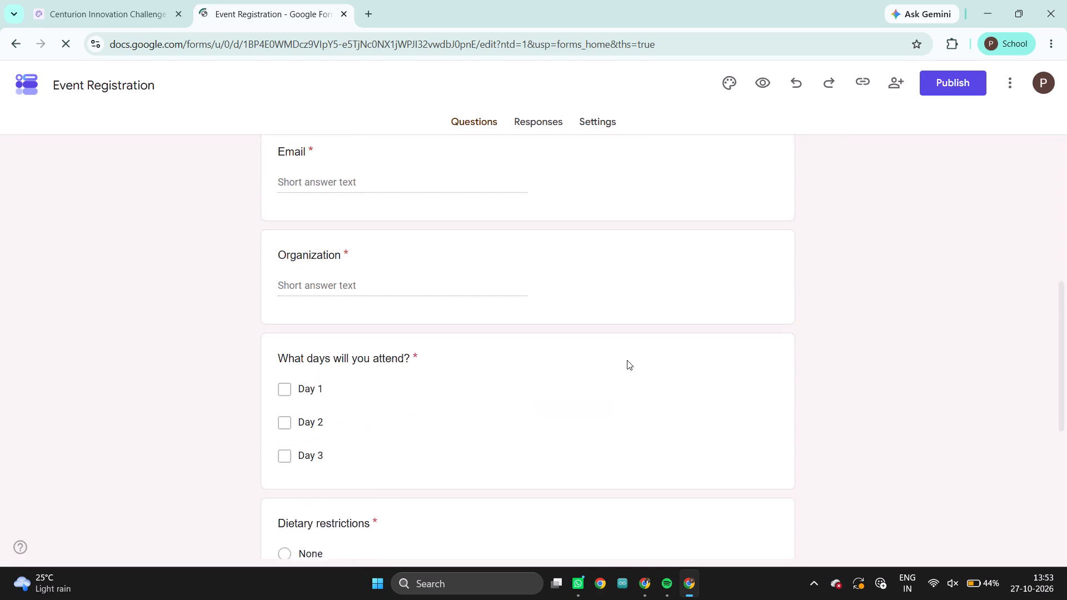
pyautogui.scroll(-2, 627, 360)
pyautogui.scroll(5, 627, 360)
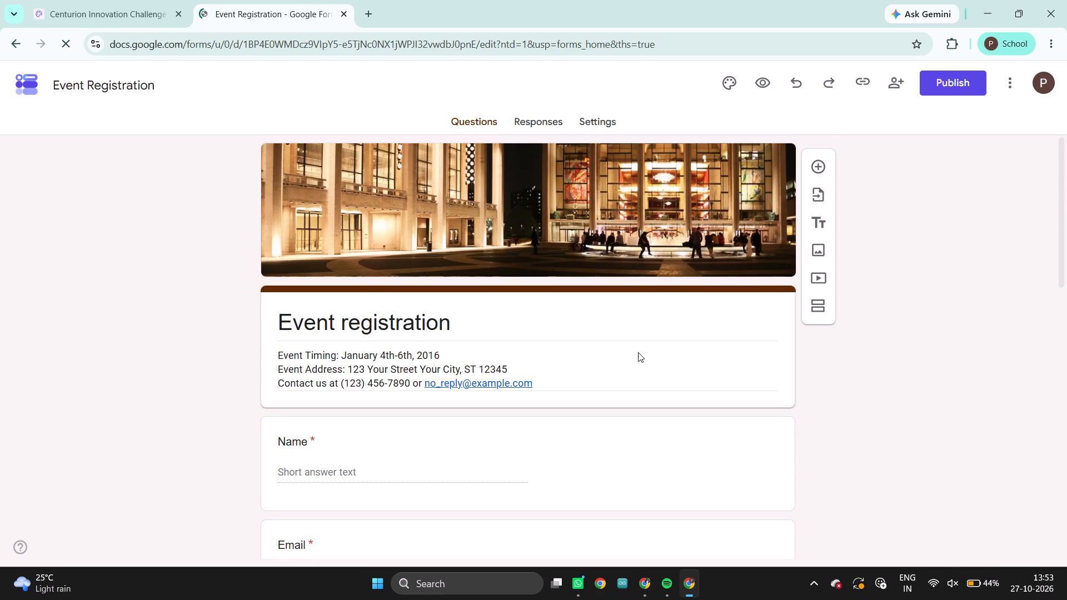
pyautogui.scroll(-1, 638, 352)
pyautogui.scroll(1, 507, 266)
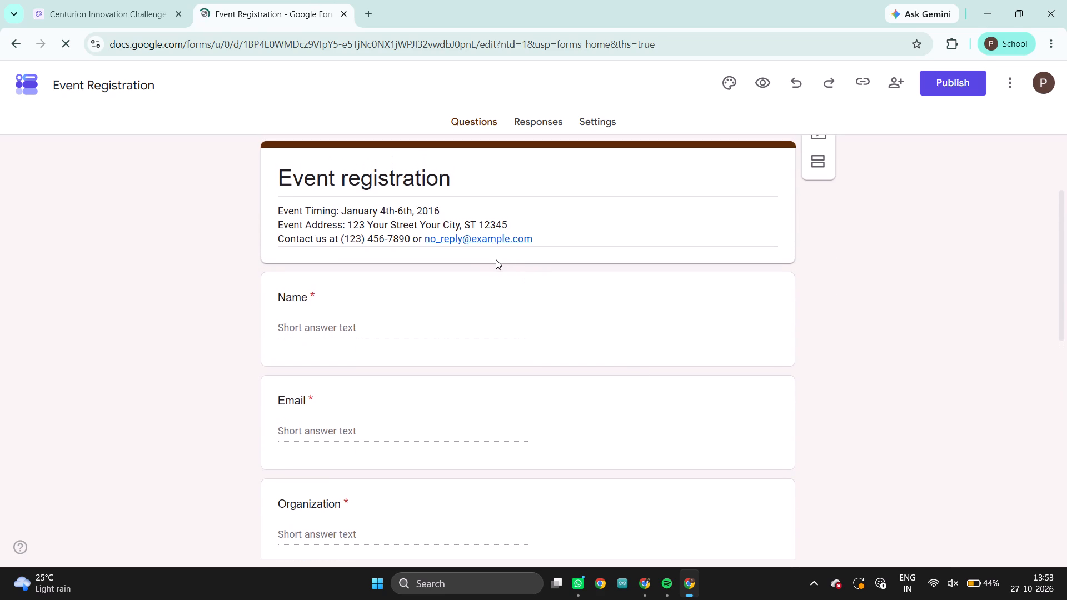
pyautogui.scroll(-2, 477, 278)
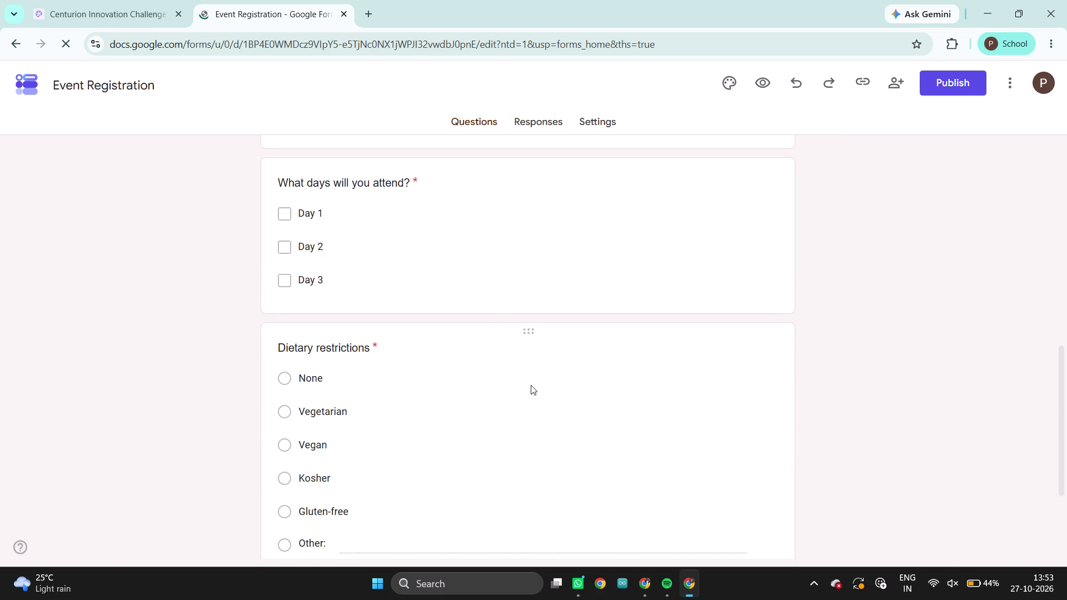
pyautogui.scroll(-3, 541, 418)
pyautogui.scroll(4, 541, 418)
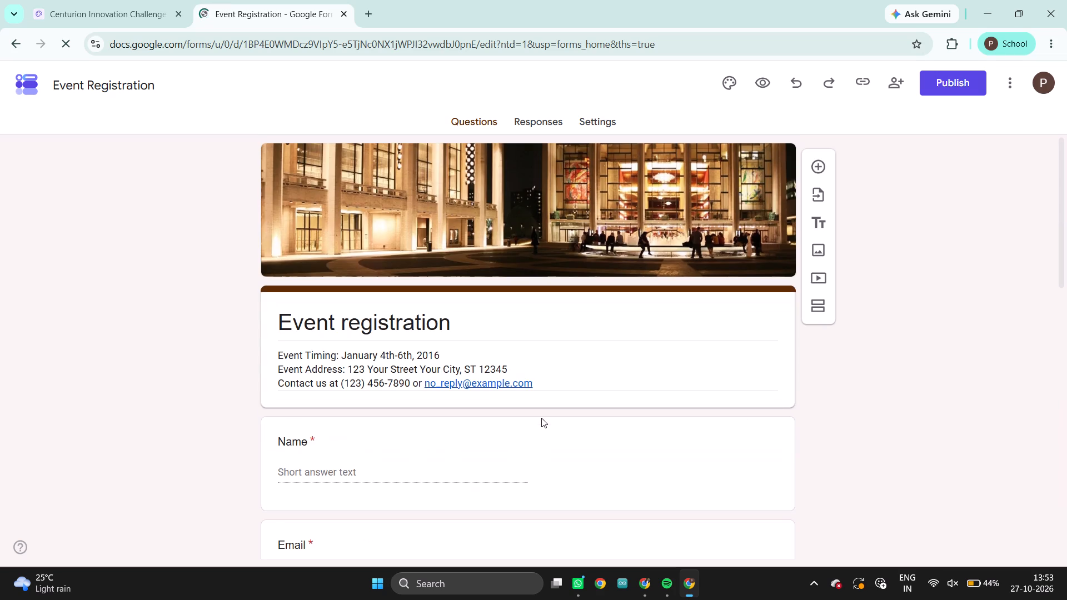
pyautogui.scroll(-1, 460, 379)
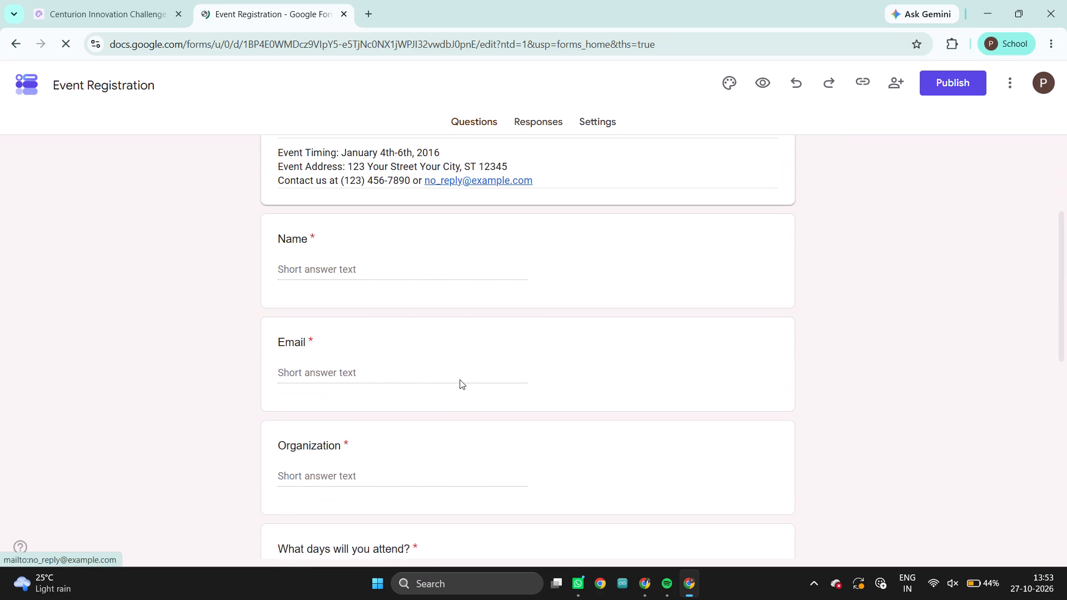
pyautogui.scroll(-1, 460, 379)
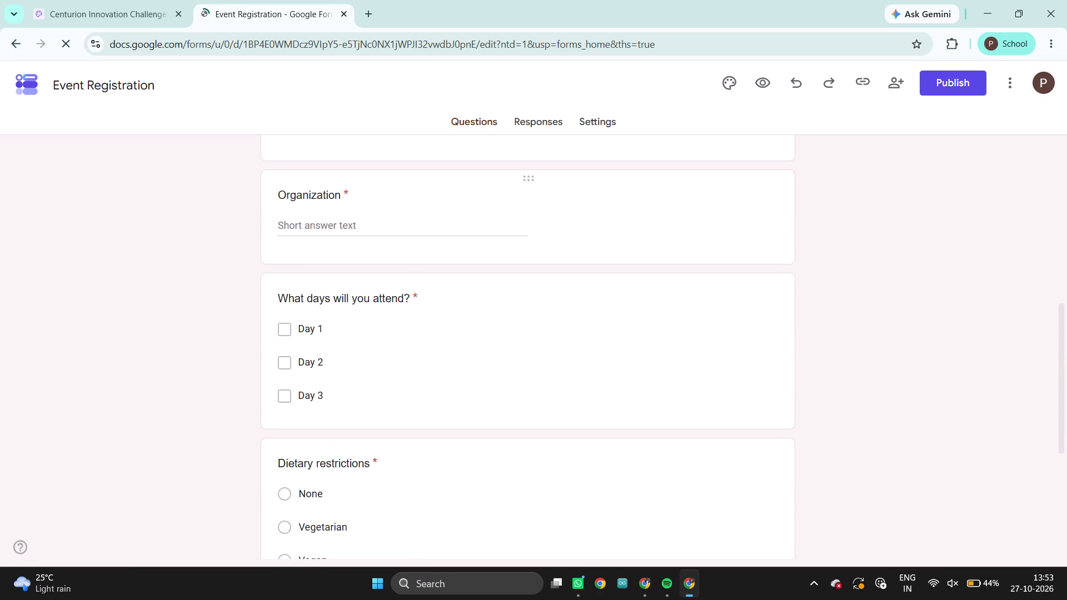
pyautogui.scroll(4, 518, 206)
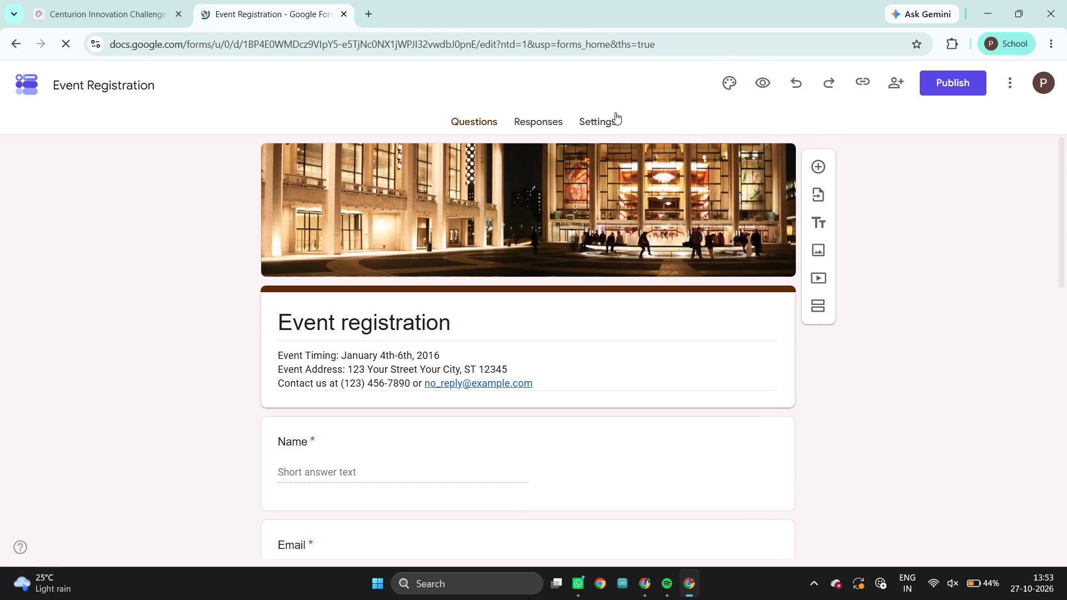
# Open the settings of the Event Registration form.
pyautogui.click(596, 119)
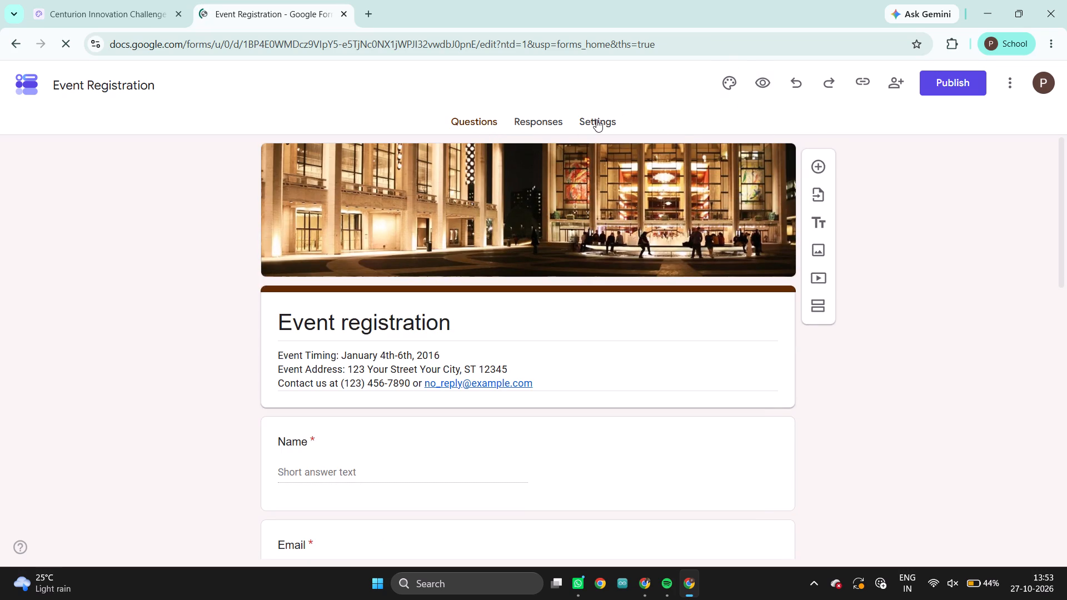
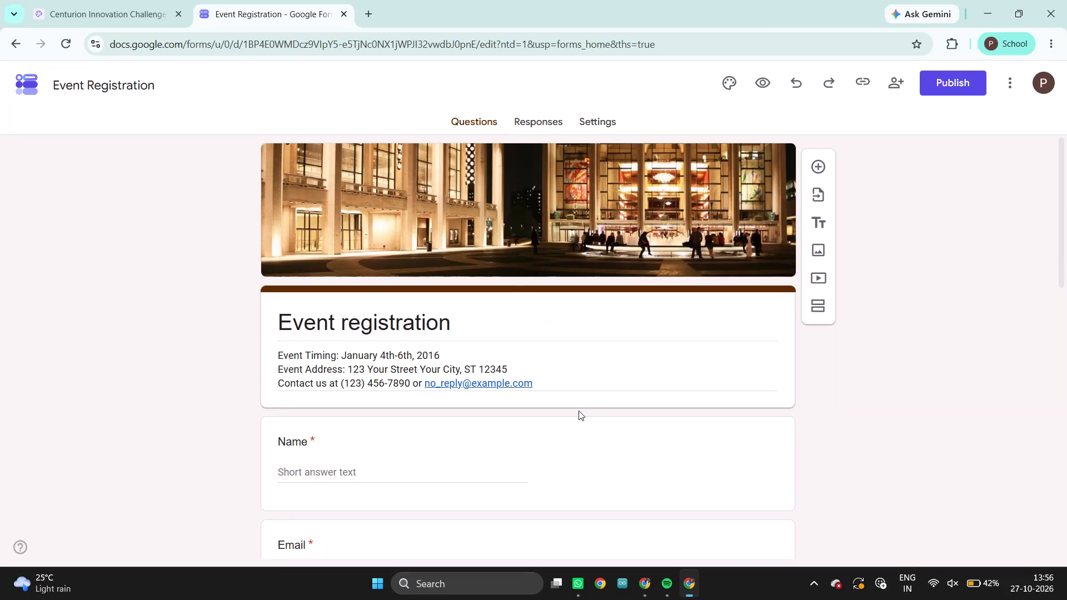
# Review the Event Registration form's questions from the header through the dietary restrictions and payment acknowledgement.
pyautogui.scroll(-2, 579, 411)
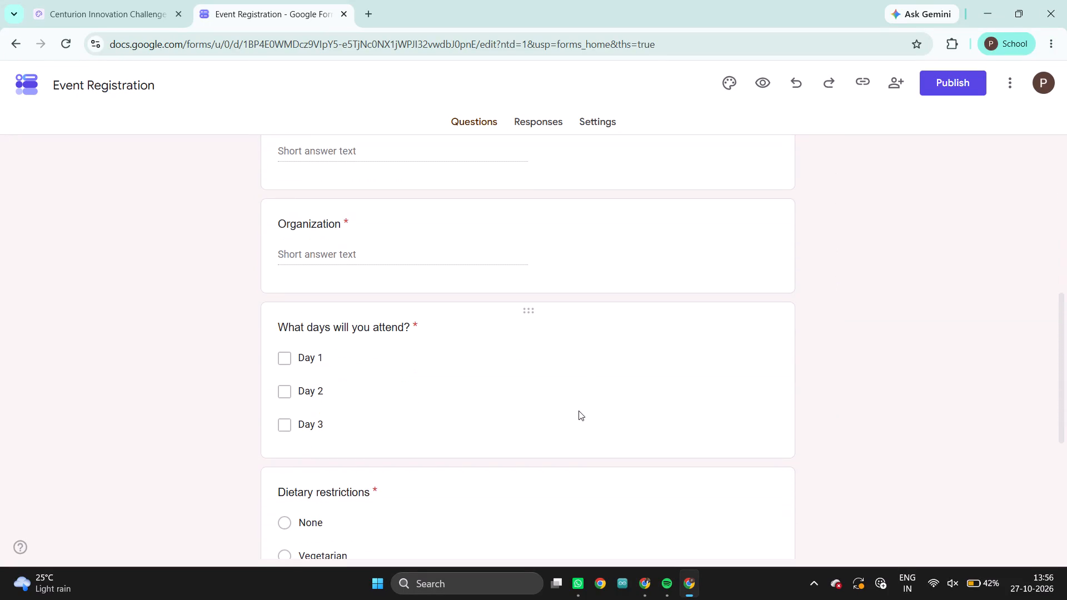
pyautogui.scroll(-1, 579, 411)
pyautogui.scroll(1, 579, 411)
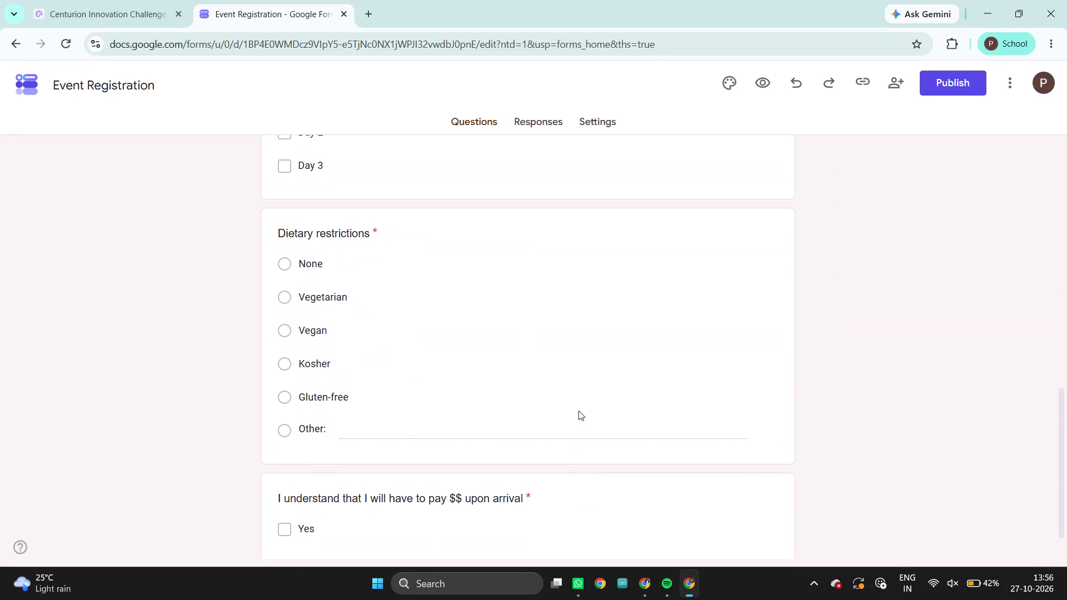
pyautogui.scroll(3, 579, 411)
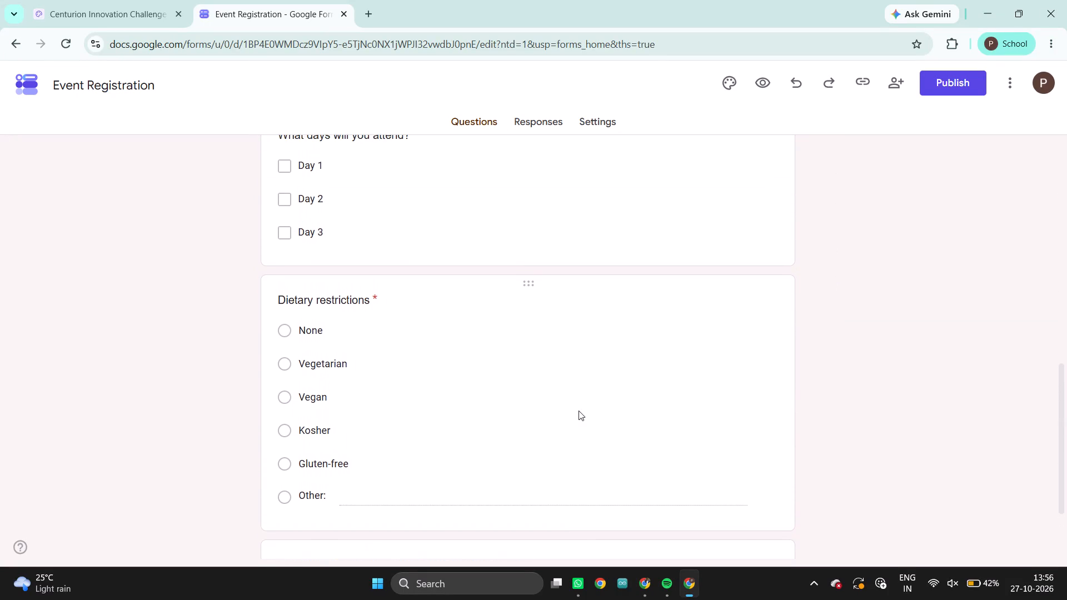
pyautogui.scroll(2, 579, 411)
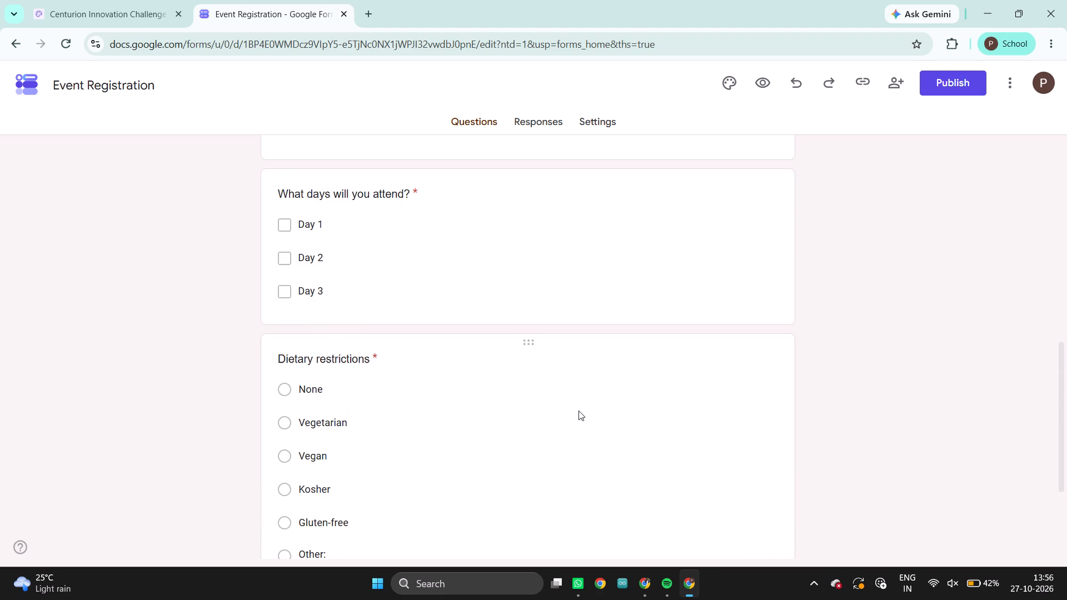
pyautogui.scroll(1, 579, 411)
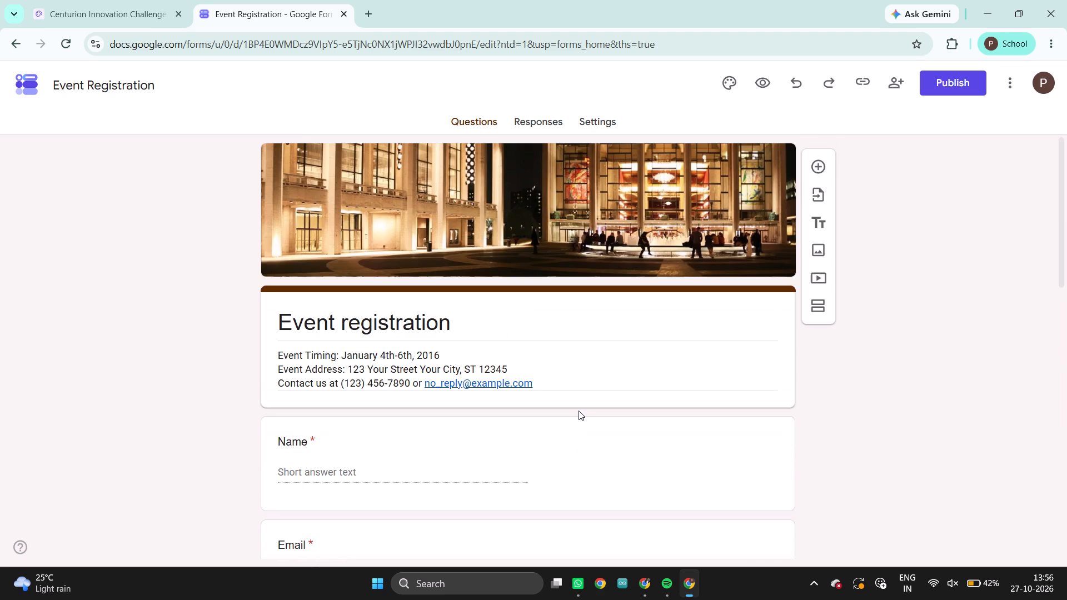
pyautogui.scroll(1, 579, 411)
# Leave the Event Registration form and go back to the previous page.
pyautogui.click(13, 40)
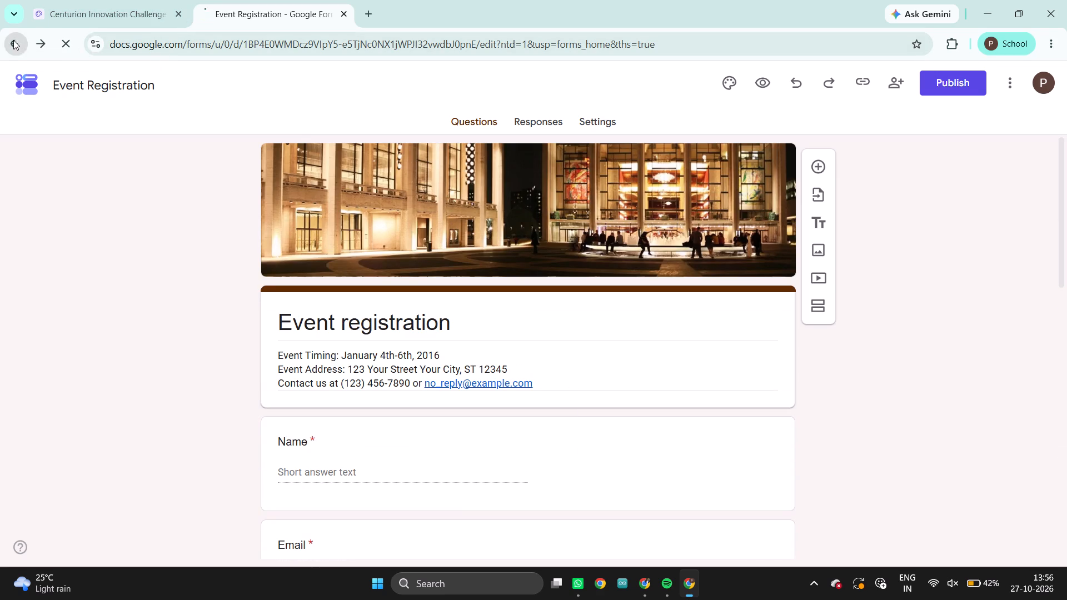
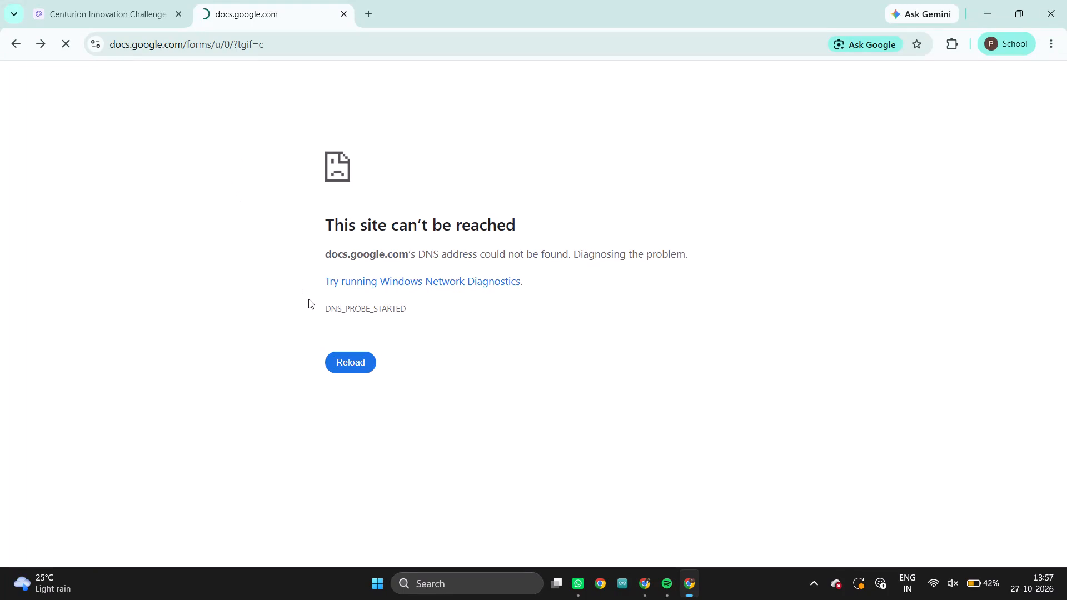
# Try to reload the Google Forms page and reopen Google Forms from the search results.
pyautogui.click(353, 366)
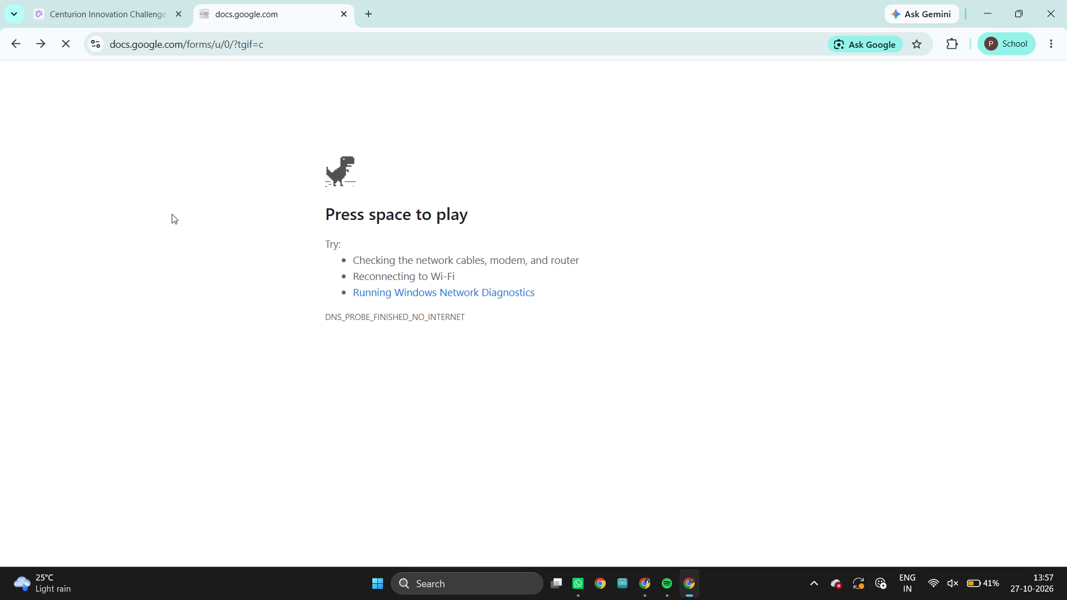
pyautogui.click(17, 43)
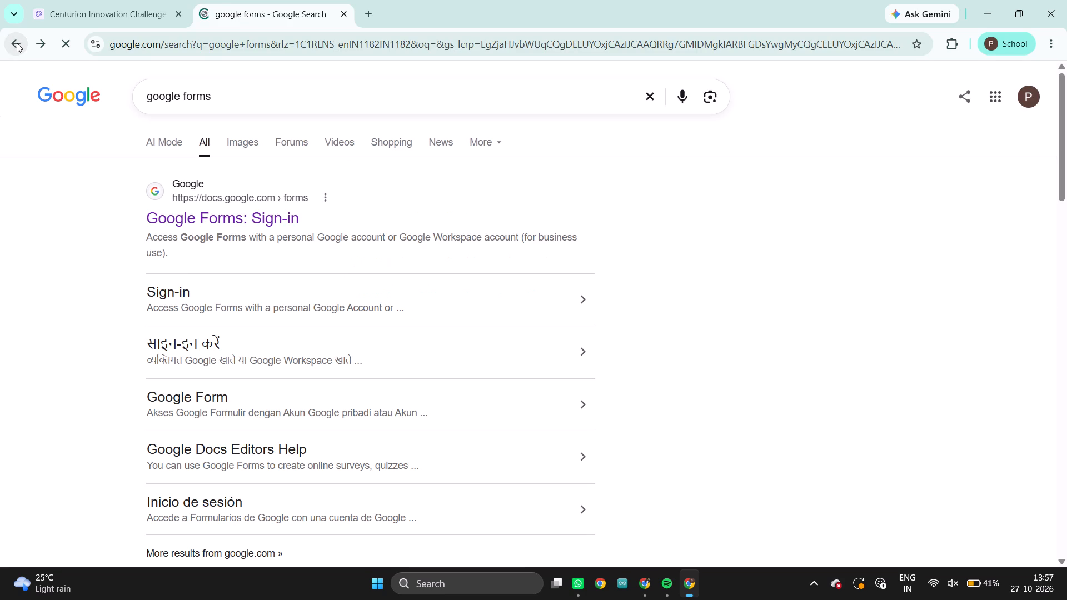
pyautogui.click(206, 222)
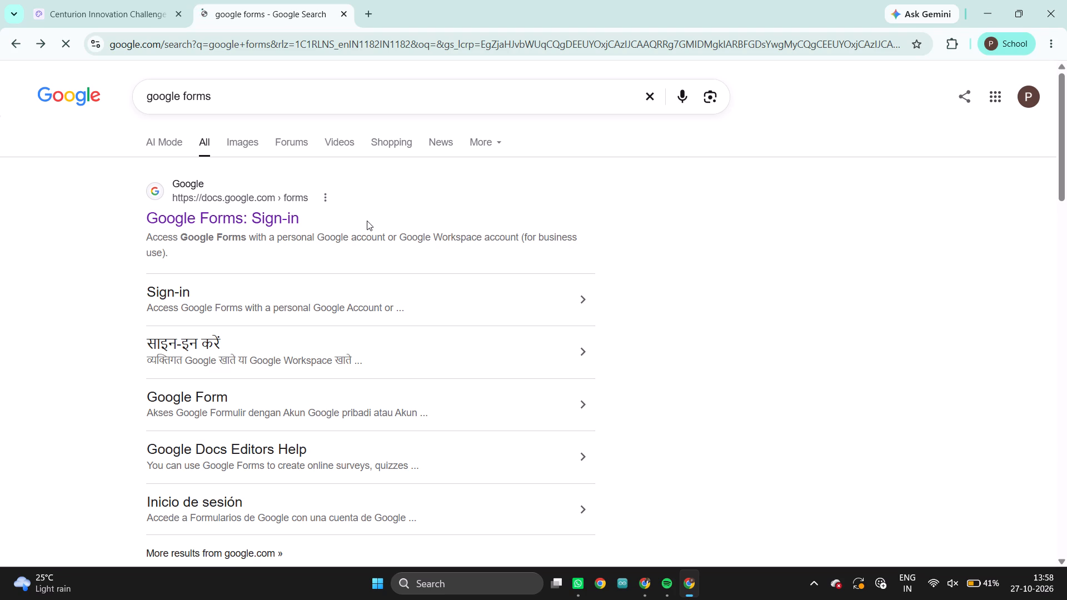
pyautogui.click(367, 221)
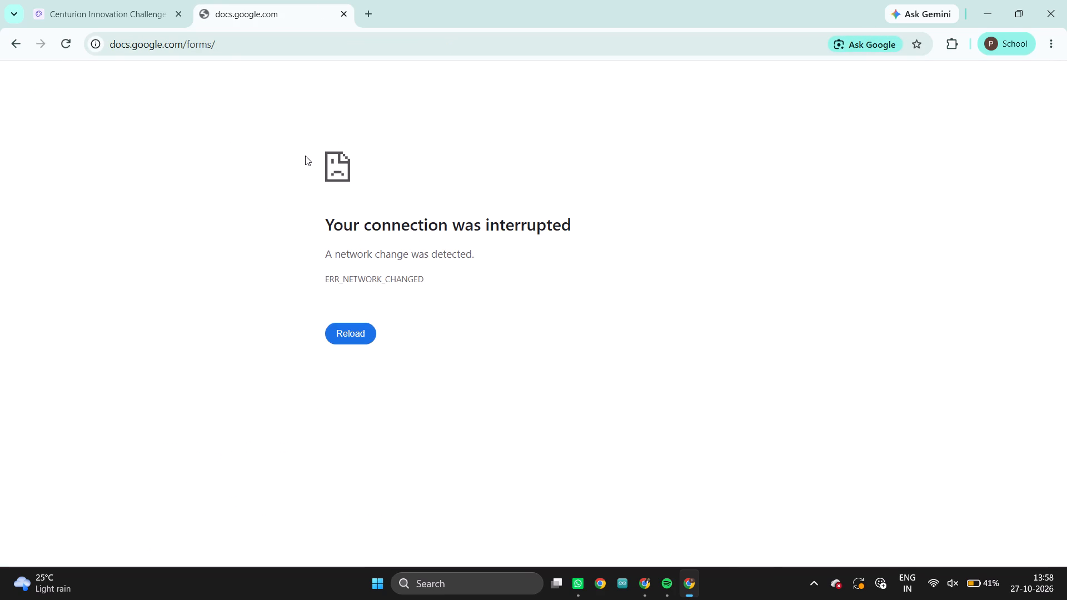
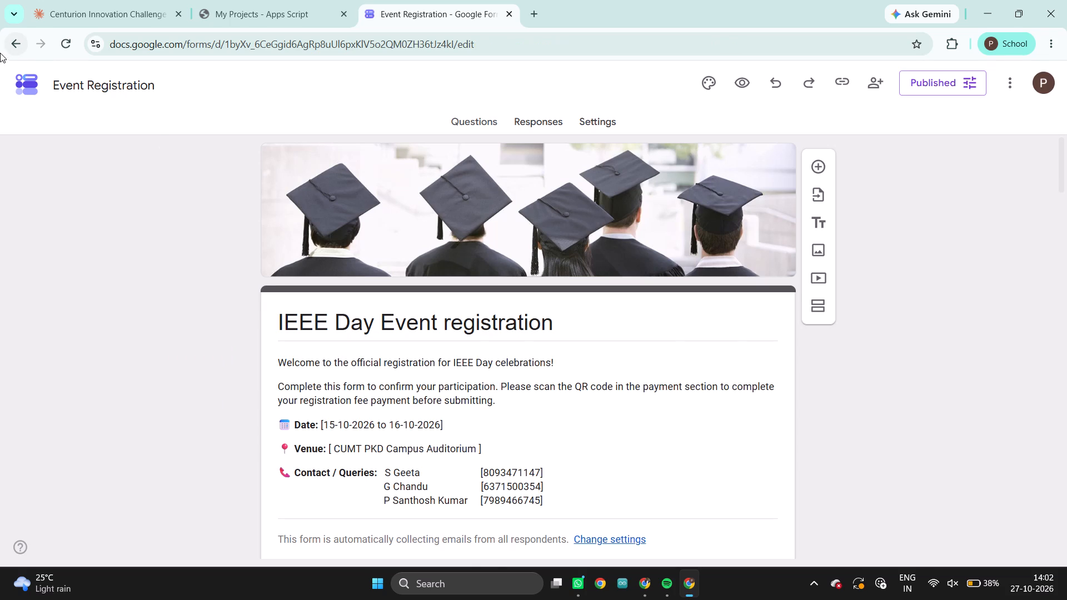
pyautogui.click(14, 44)
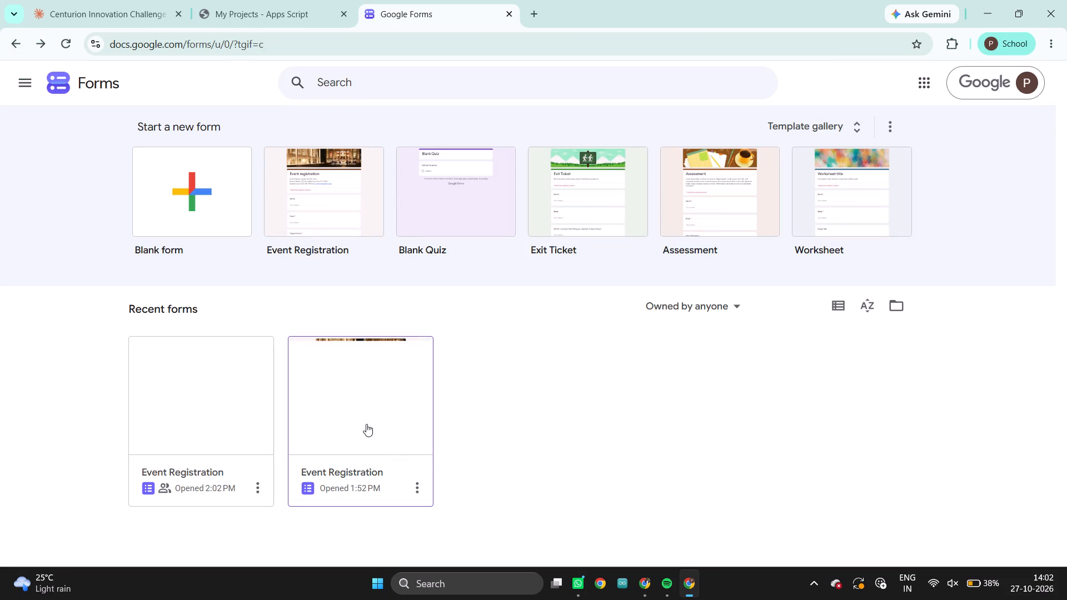
pyautogui.click(366, 421)
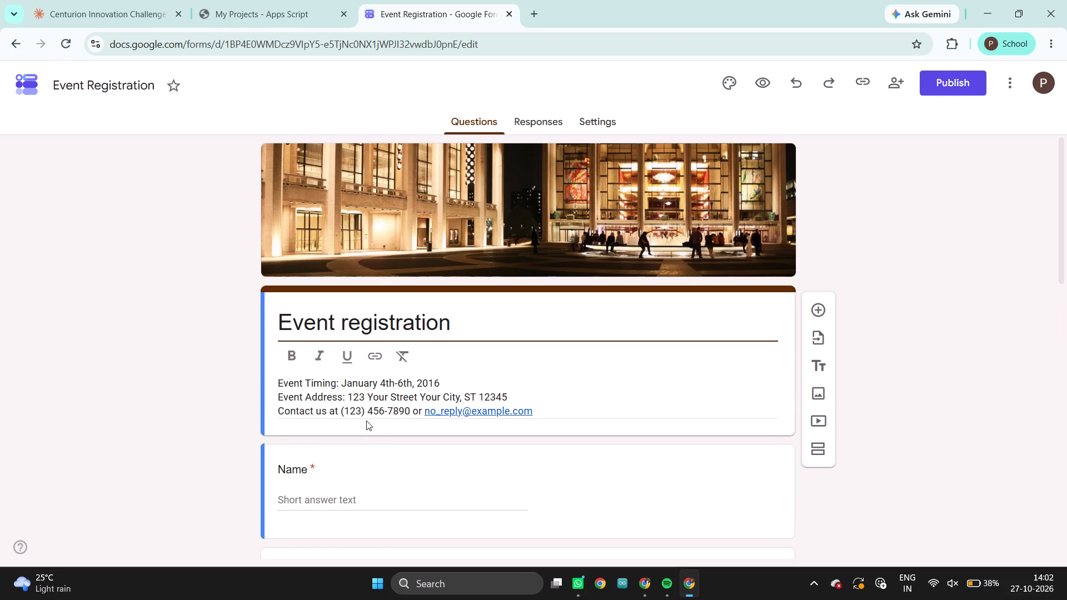
pyautogui.scroll(-2, 366, 421)
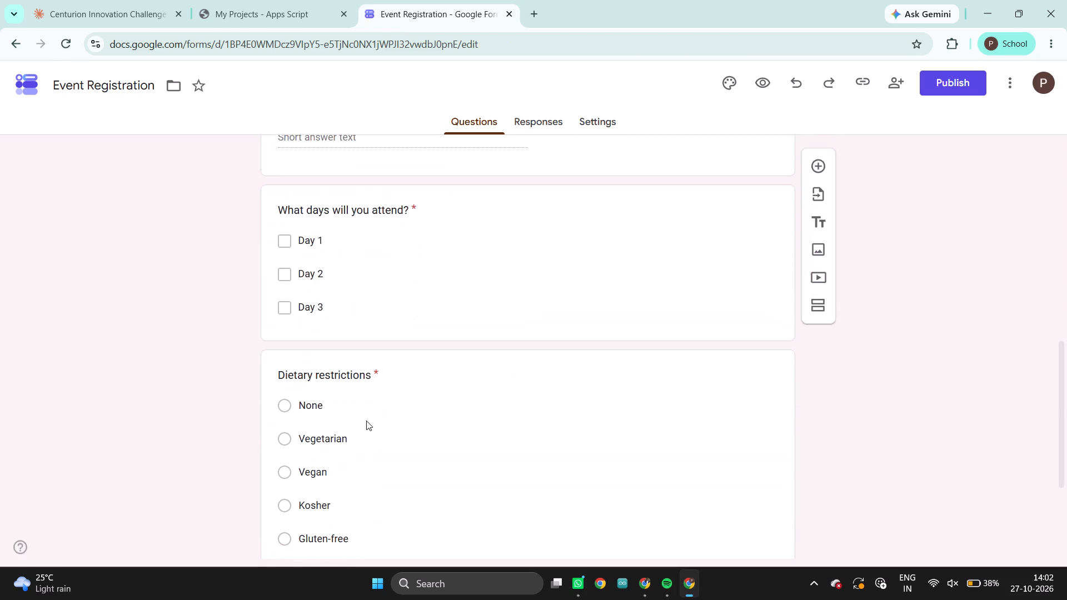
pyautogui.scroll(-1, 366, 421)
pyautogui.scroll(3, 366, 421)
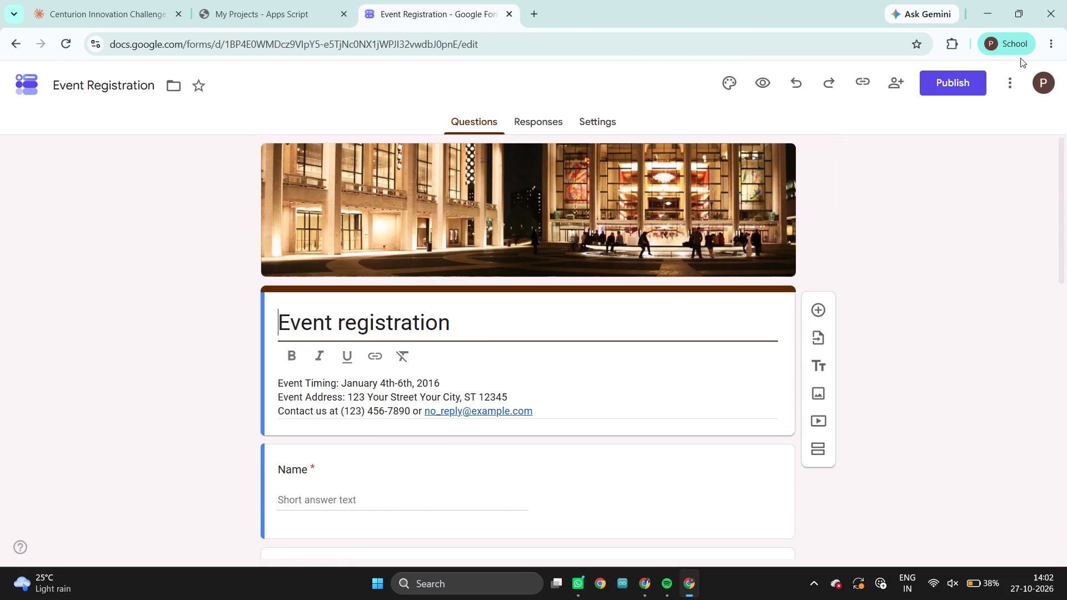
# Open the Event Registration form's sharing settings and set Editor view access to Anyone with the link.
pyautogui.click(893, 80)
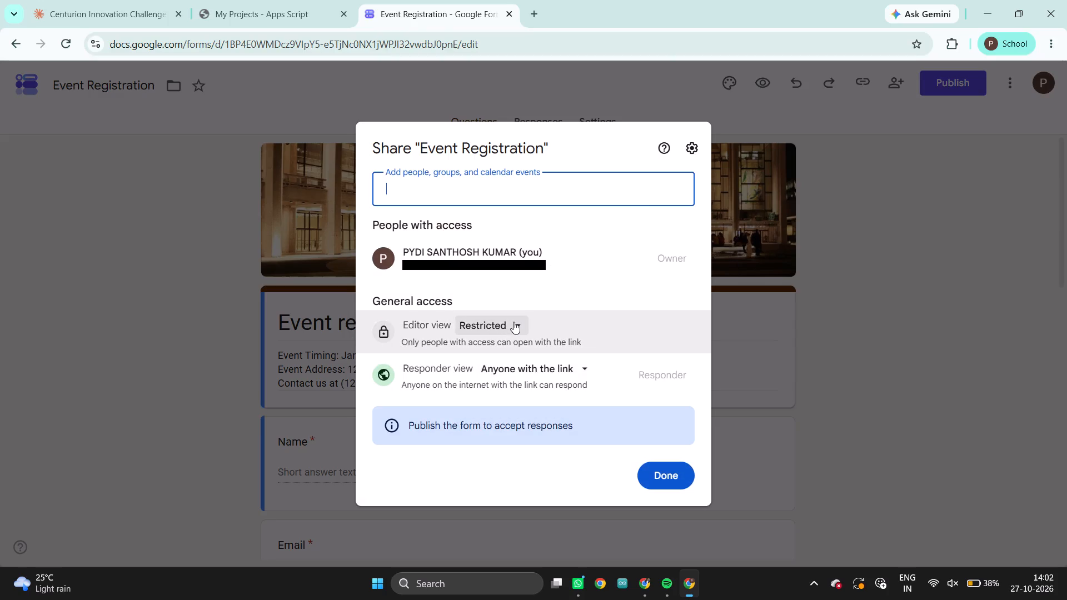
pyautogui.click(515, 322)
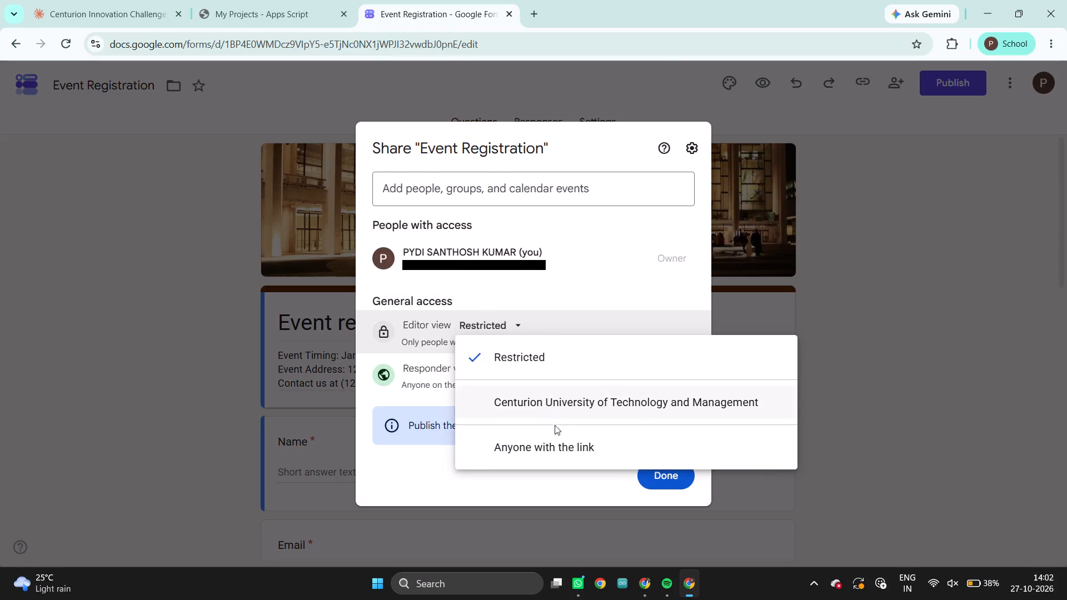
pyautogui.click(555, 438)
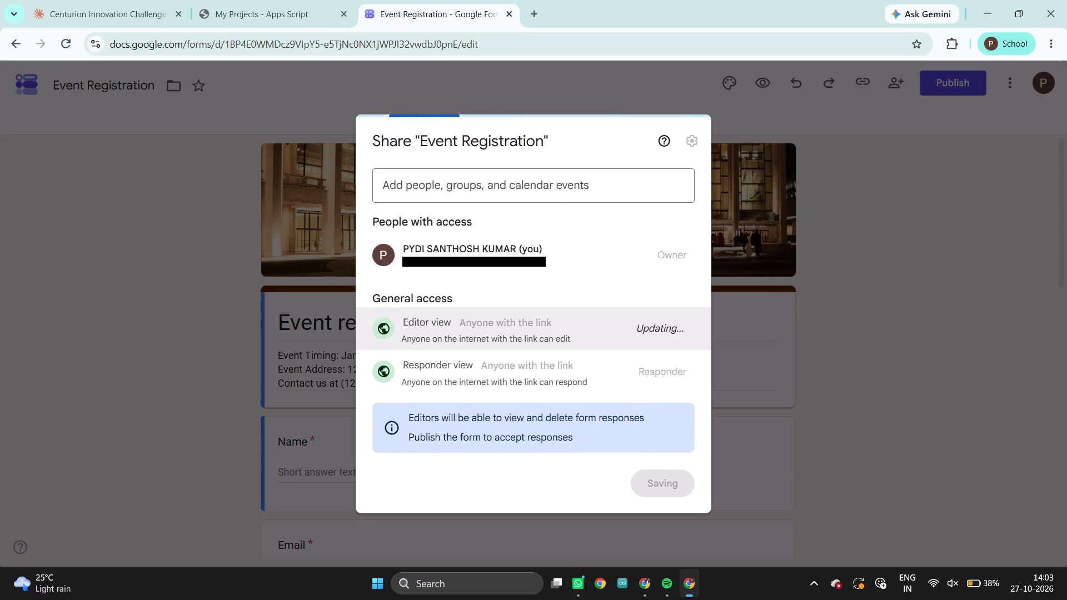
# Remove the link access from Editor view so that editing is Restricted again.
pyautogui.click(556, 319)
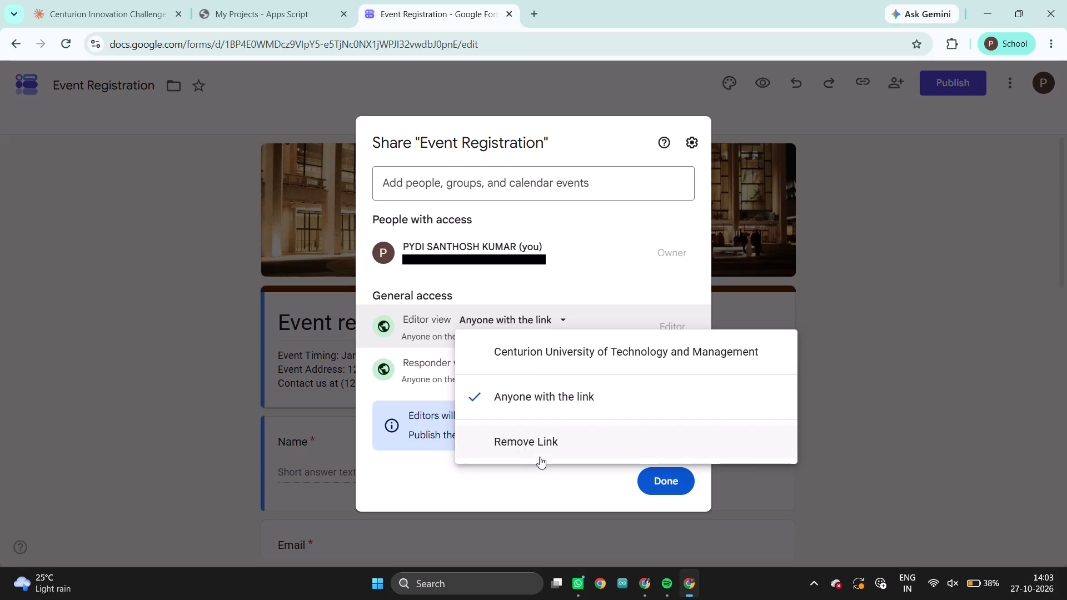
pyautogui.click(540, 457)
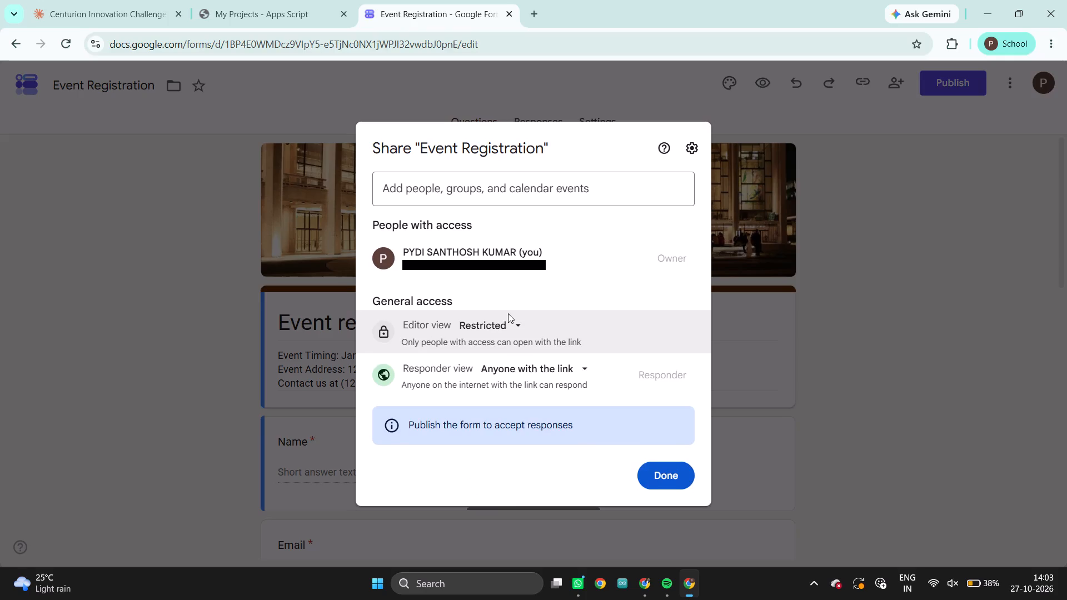
# Check the access options for Responder view without changing them, and close the sharing settings.
pyautogui.click(572, 368)
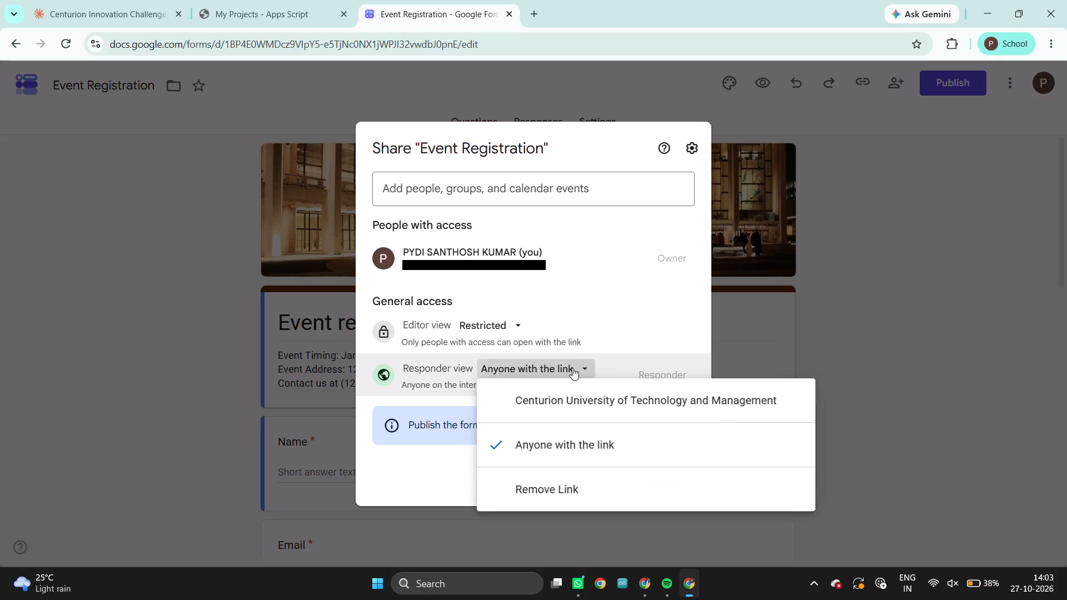
pyautogui.click(572, 368)
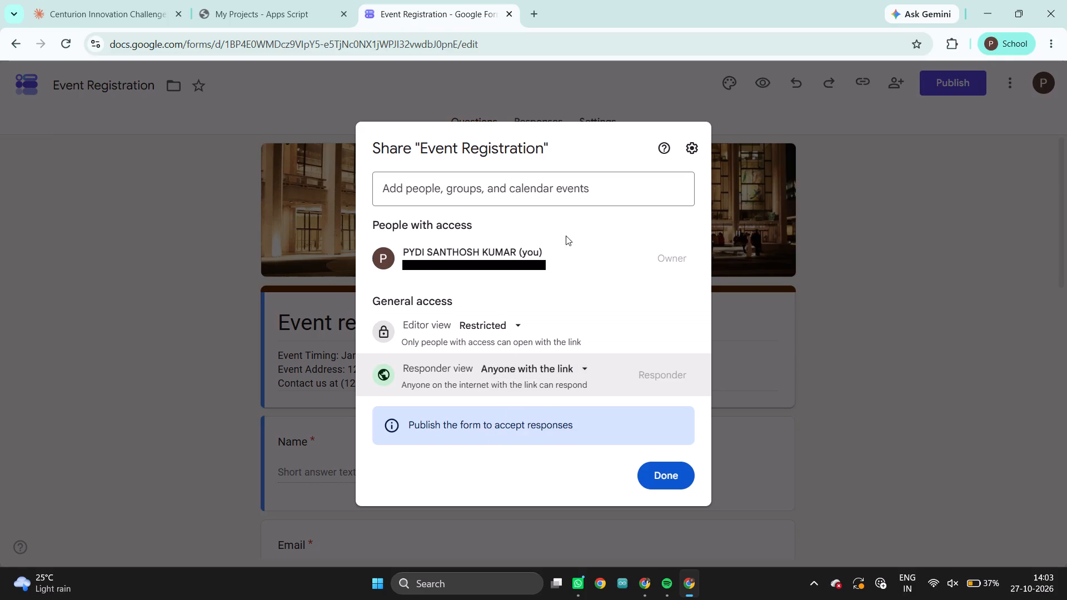
pyautogui.click(666, 472)
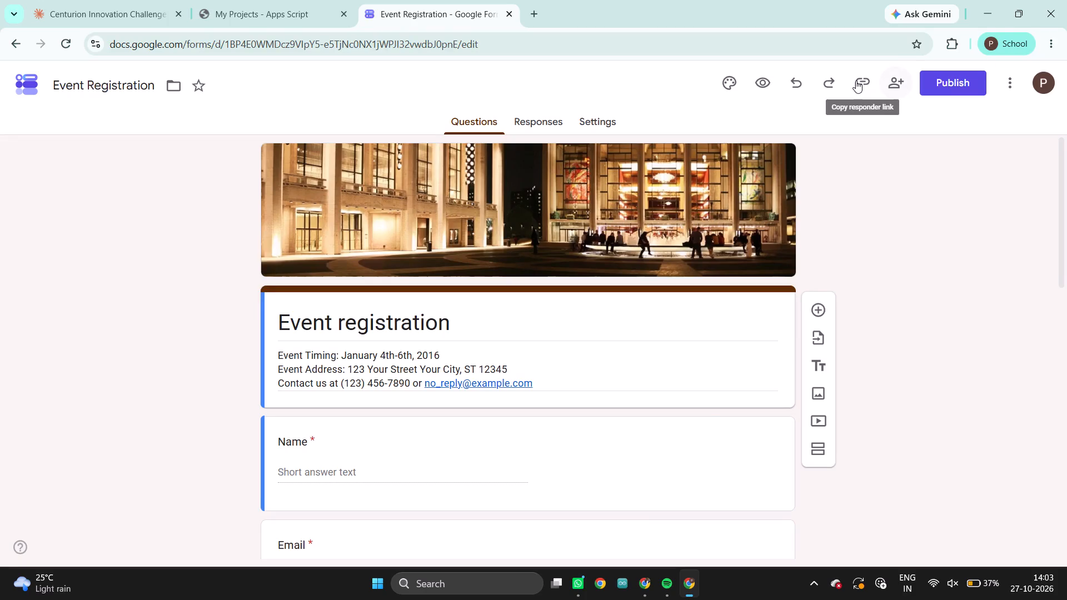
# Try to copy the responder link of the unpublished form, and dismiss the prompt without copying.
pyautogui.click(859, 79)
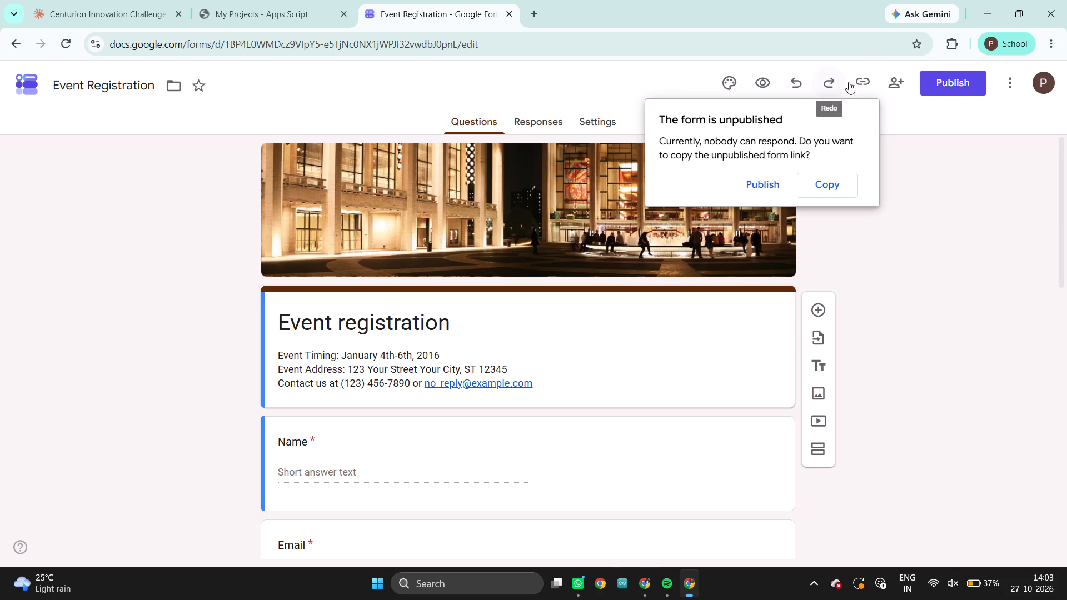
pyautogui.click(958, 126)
# Start publishing the Event Registration form.
pyautogui.doubleClick(954, 86)
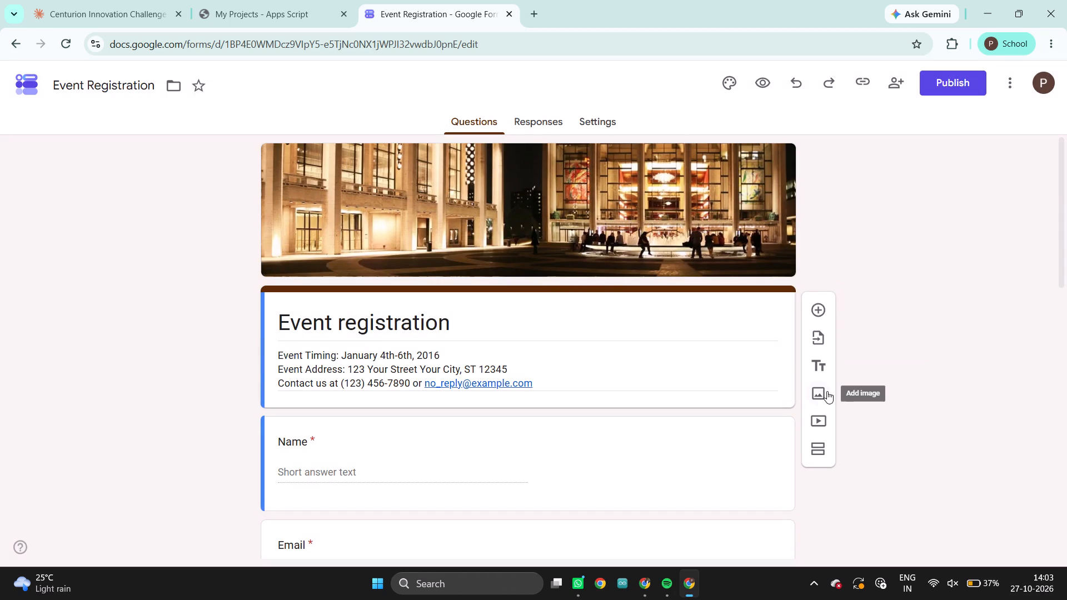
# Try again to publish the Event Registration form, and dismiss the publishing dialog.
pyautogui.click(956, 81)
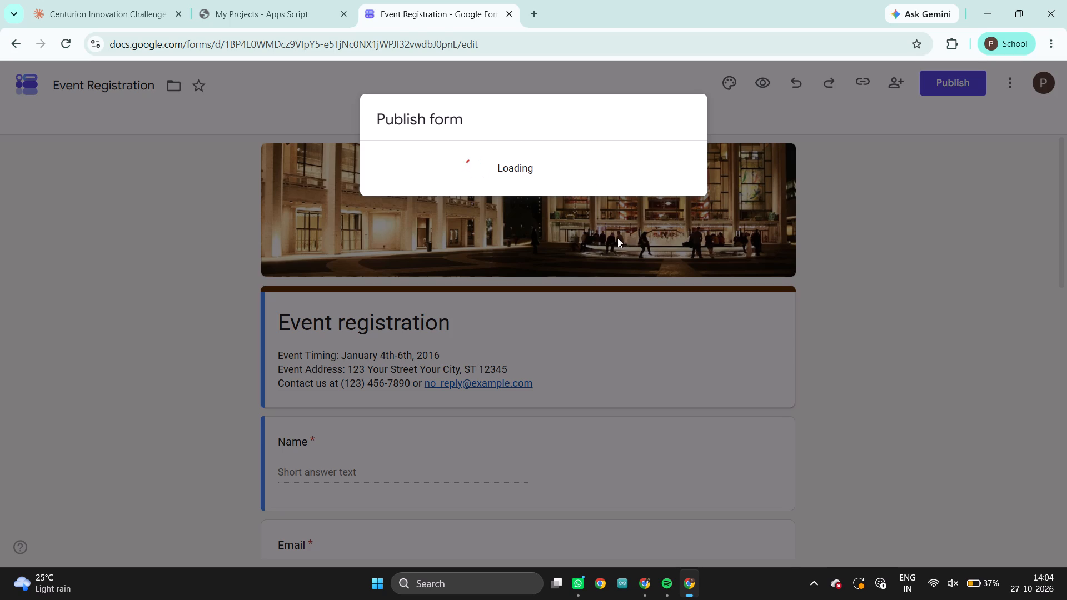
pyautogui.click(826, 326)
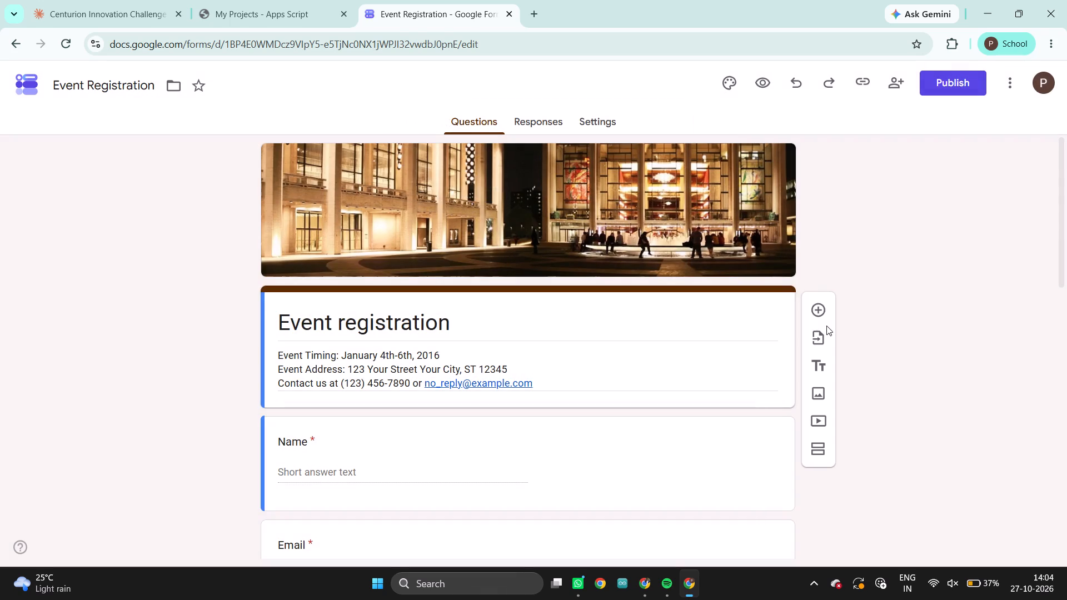
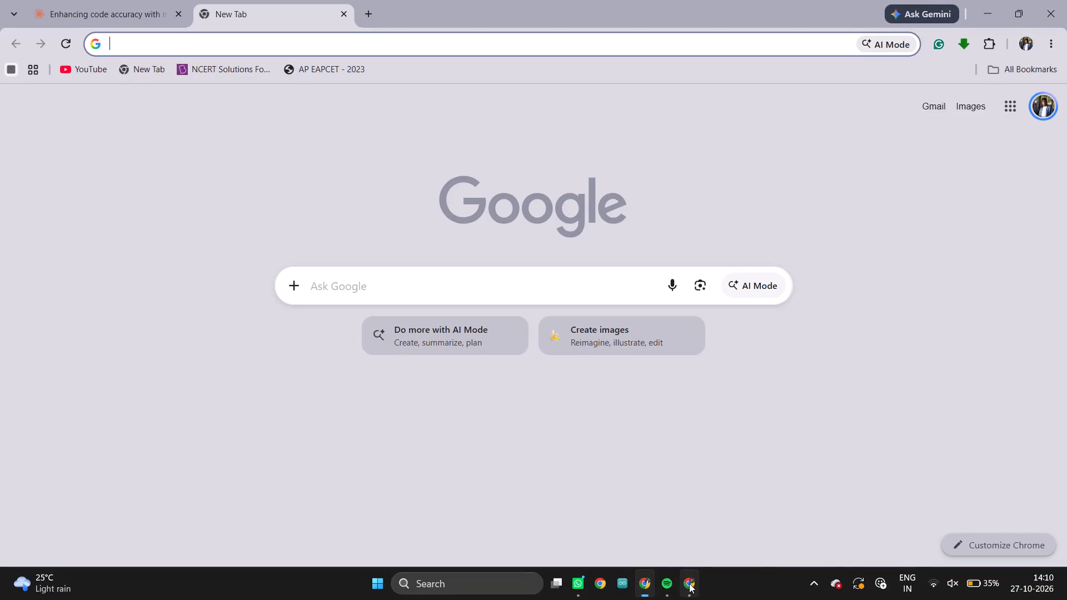
# Switch to the Chrome window containing the Event Registration form and start looking up Gemini in a new tab.
pyautogui.click(695, 583)
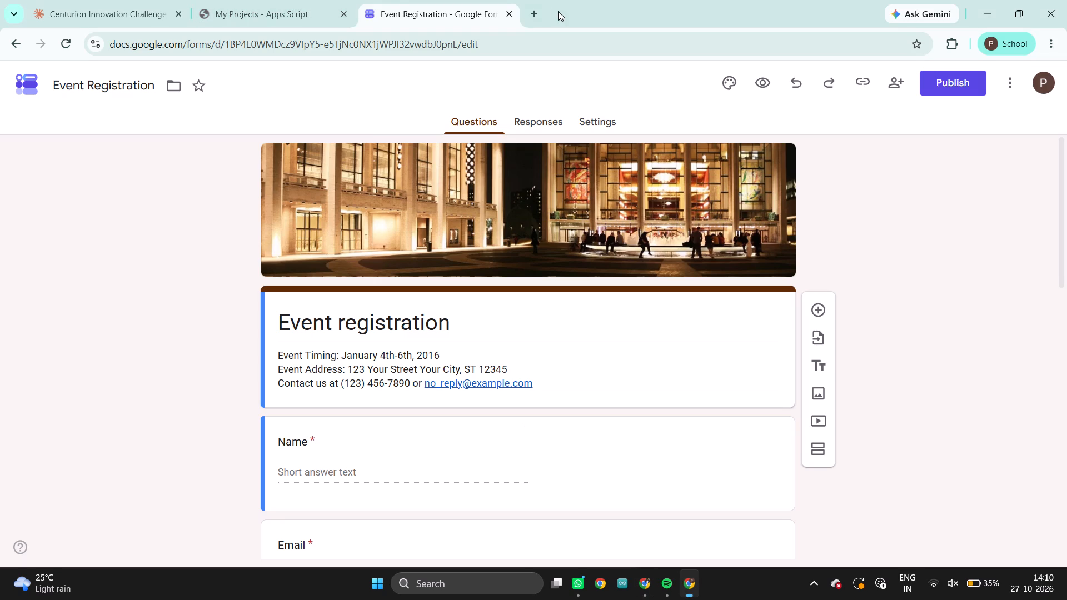
pyautogui.click(541, 10)
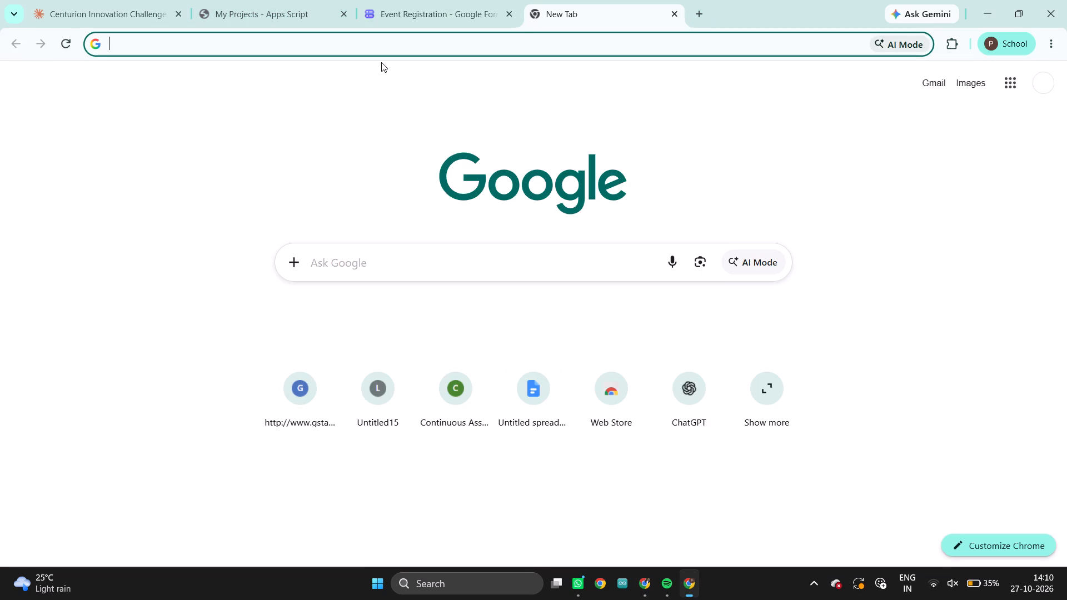
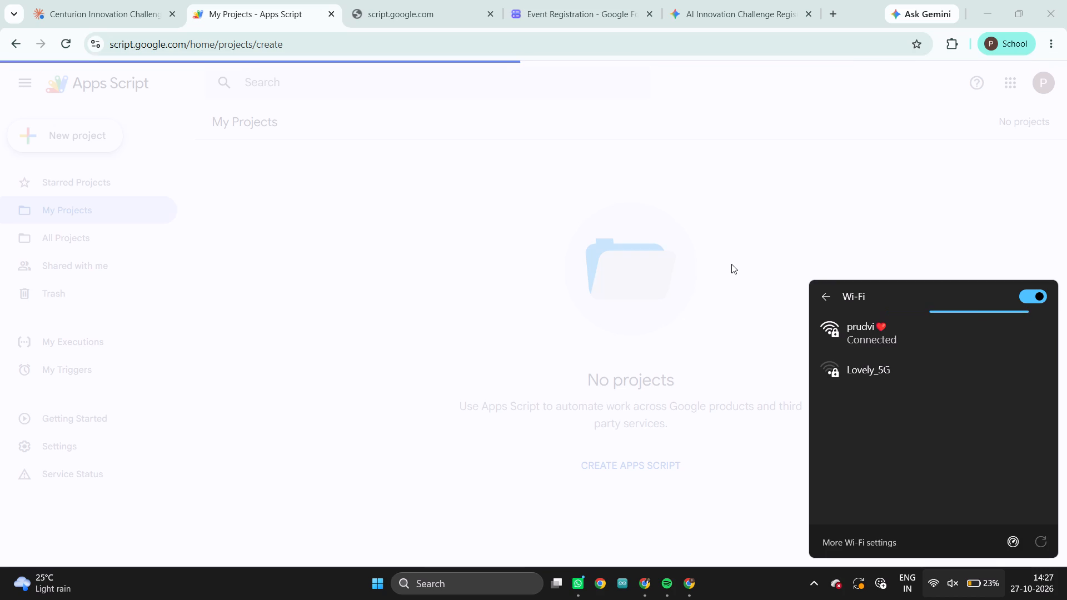
# Close the Wi-Fi network list and dismiss the WhatsApp notification covering the Apps Script projects page.
pyautogui.click(692, 229)
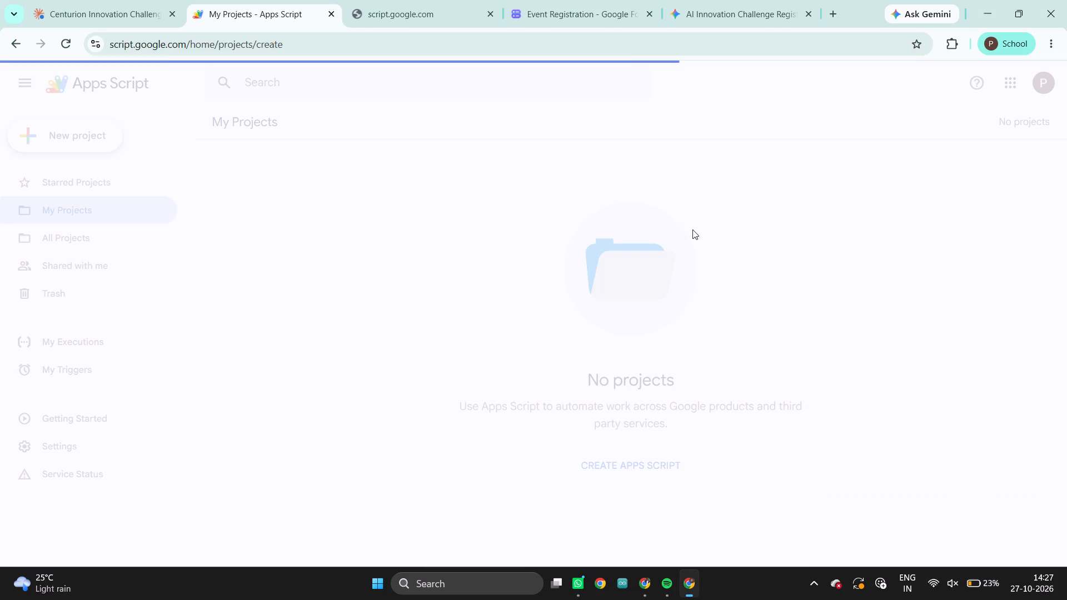
pyautogui.click(426, 354)
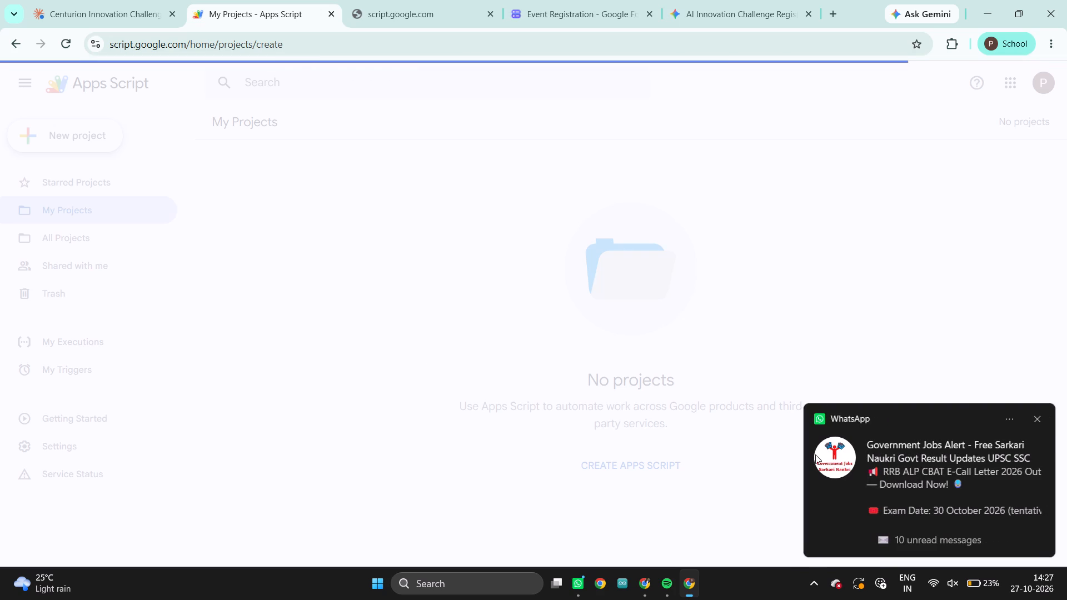
pyautogui.click(1045, 426)
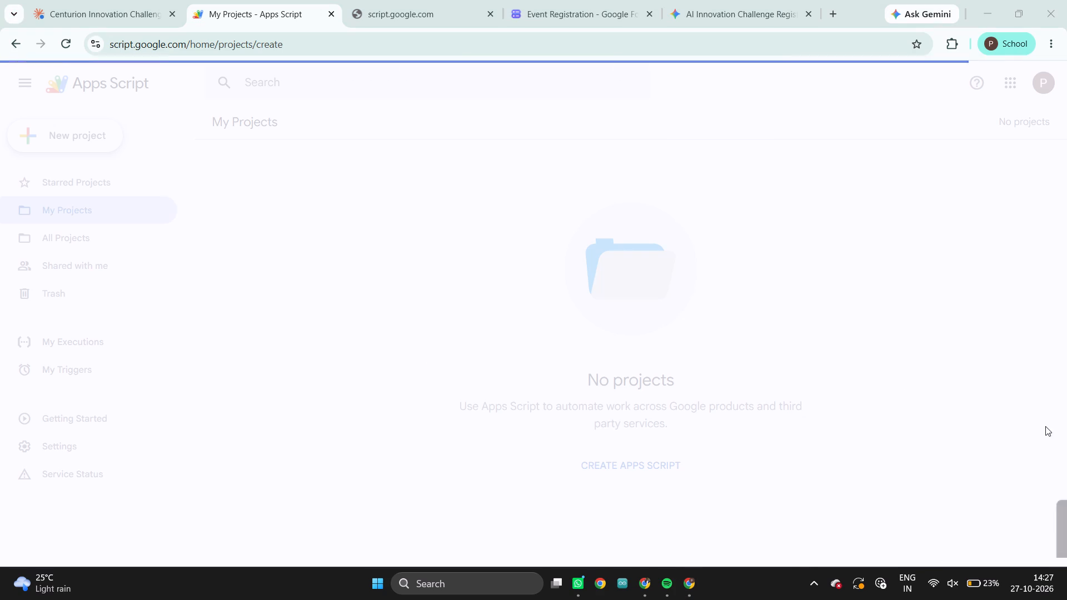
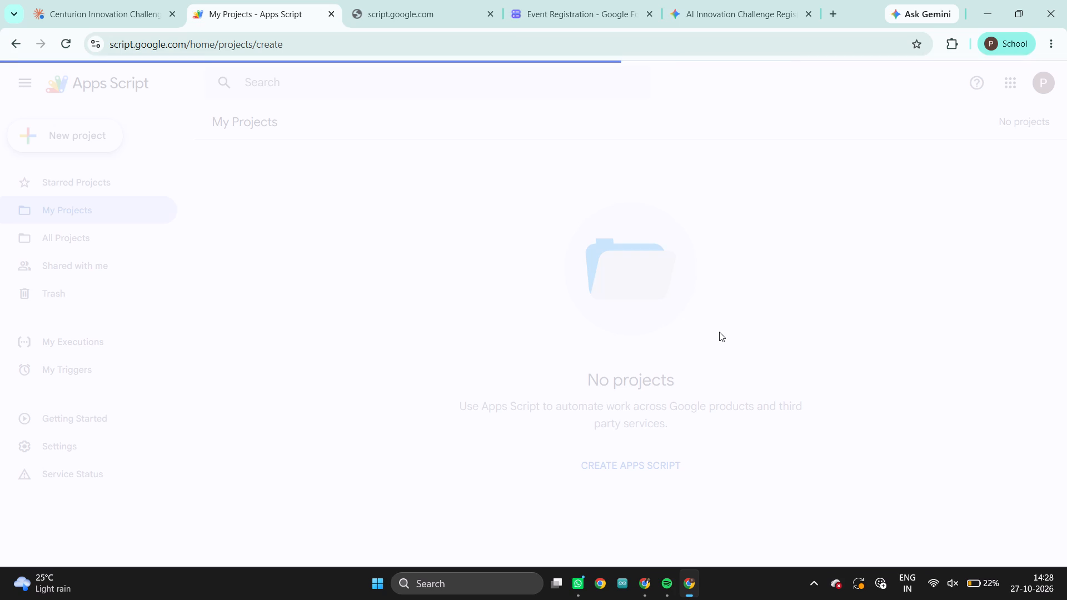
# Go back to the My Projects page and try again to create a new Apps Script project.
pyautogui.click(18, 35)
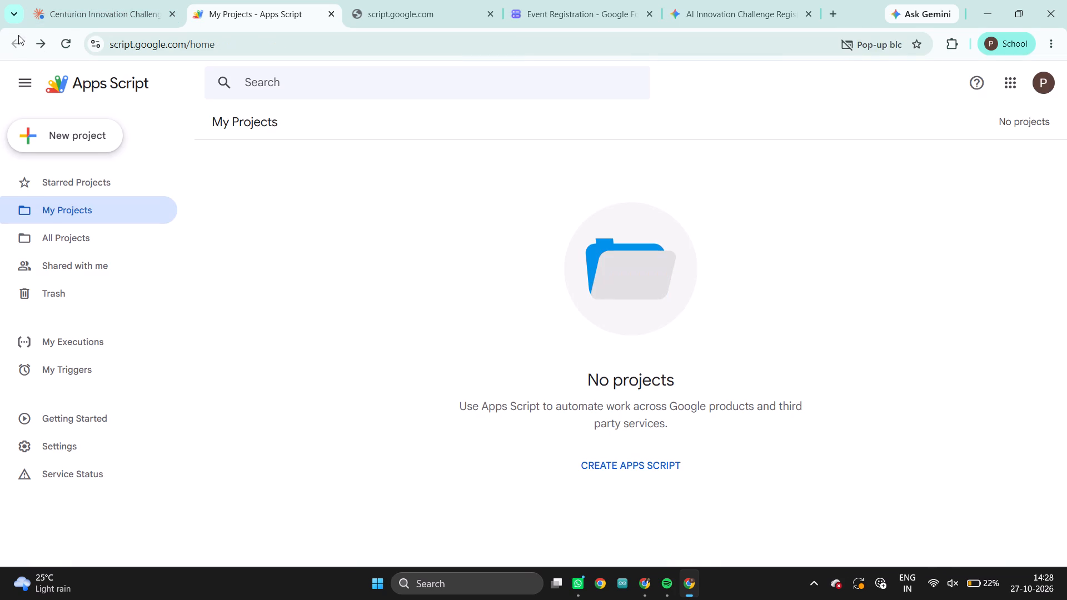
pyautogui.click(78, 135)
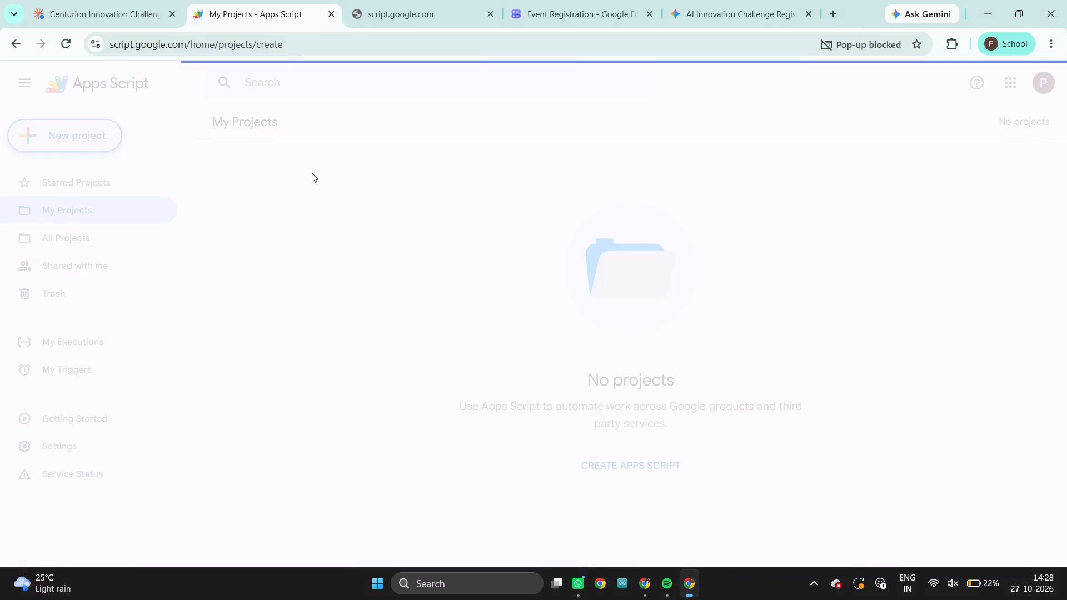
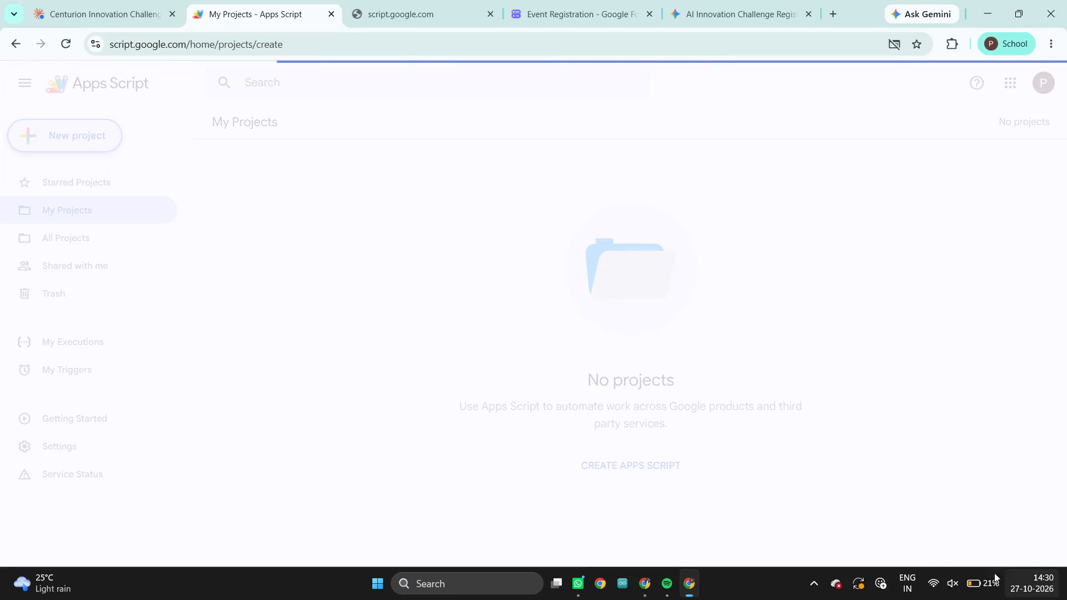
# Check the computer's Wi-Fi connection in the list of available networks, and close the list.
pyautogui.click(925, 574)
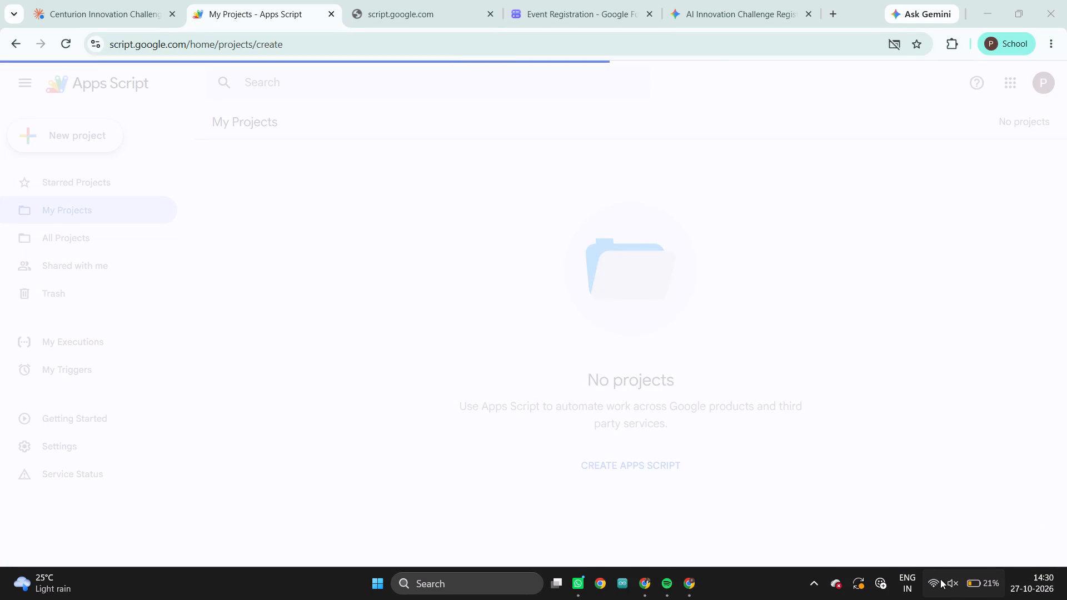
pyautogui.click(939, 579)
pyautogui.click(876, 319)
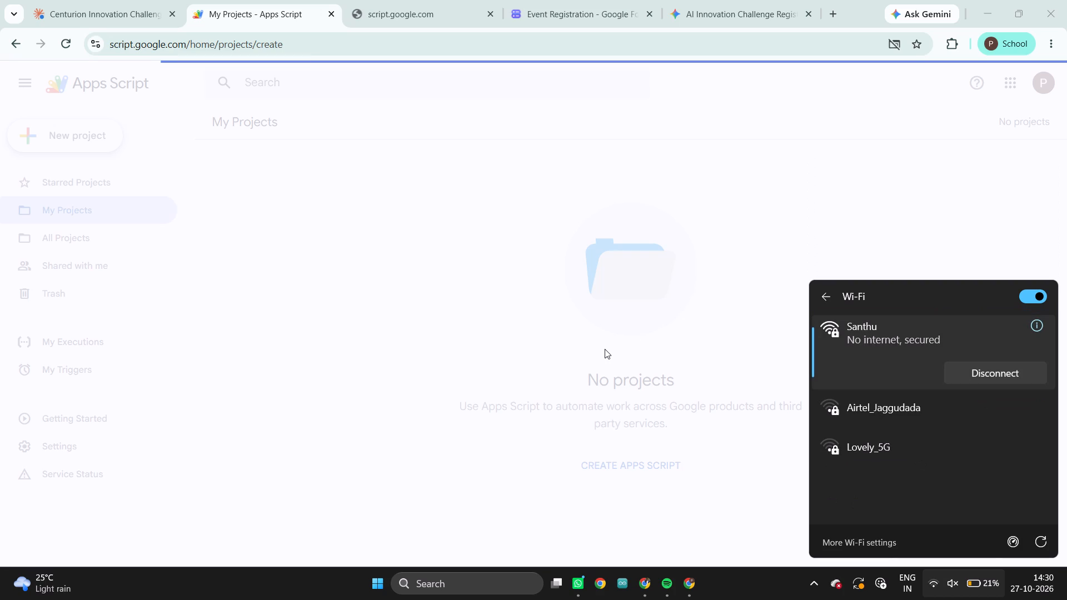
pyautogui.click(734, 311)
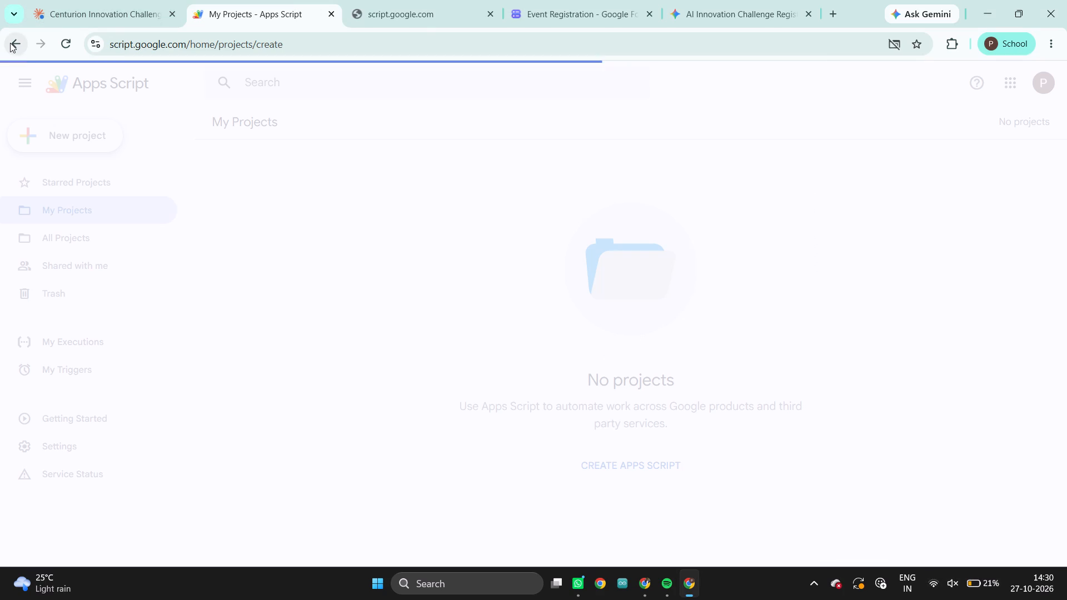
# Go back to My Projects in Apps Script, close the extra blank tab, and try again to create a new project.
pyautogui.click(10, 43)
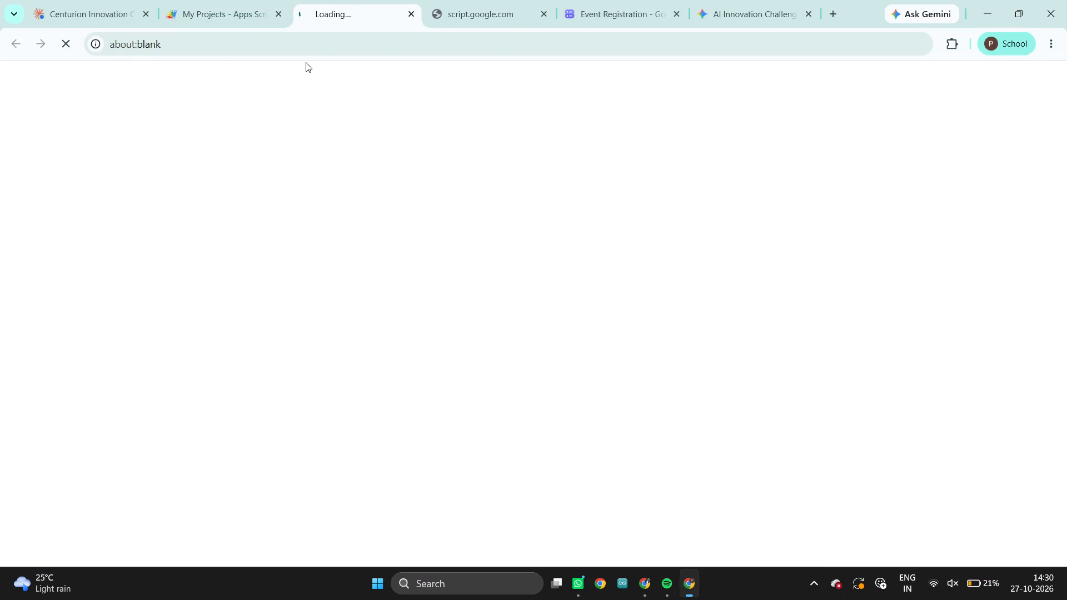
pyautogui.click(409, 15)
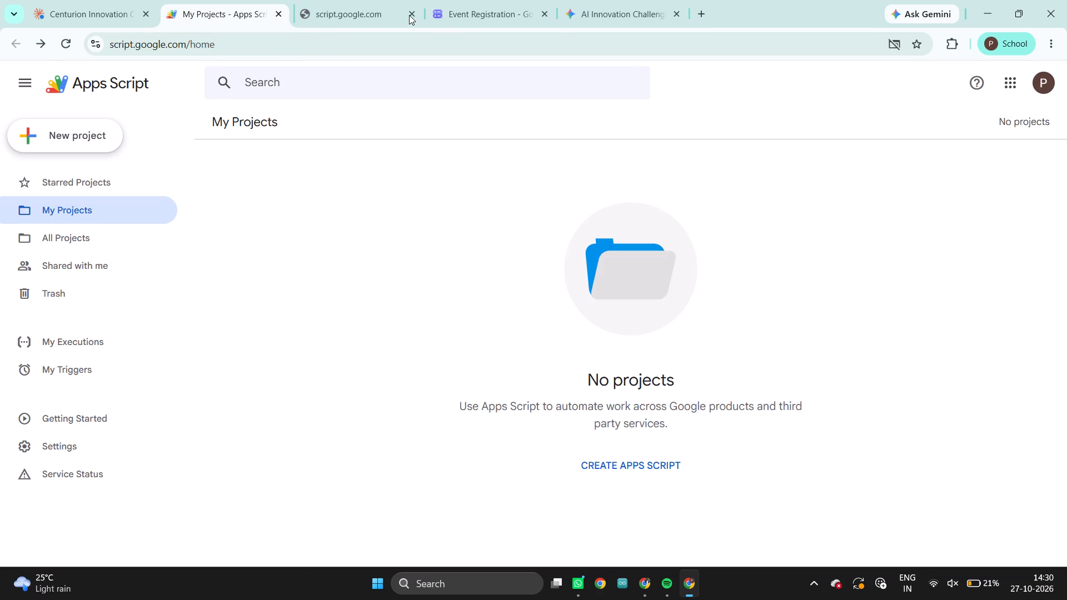
pyautogui.click(205, 8)
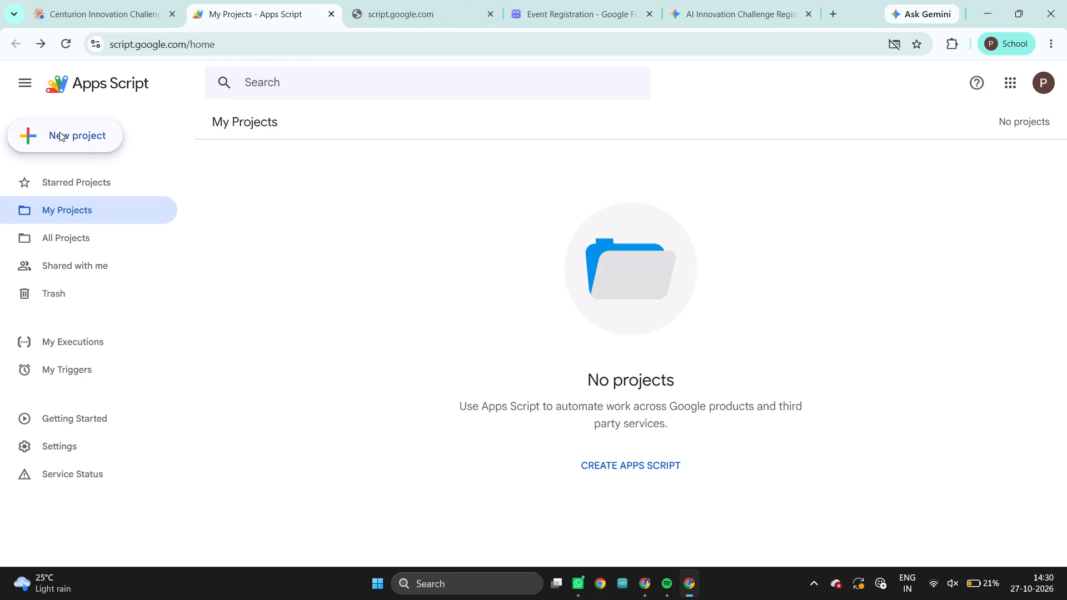
pyautogui.click(59, 132)
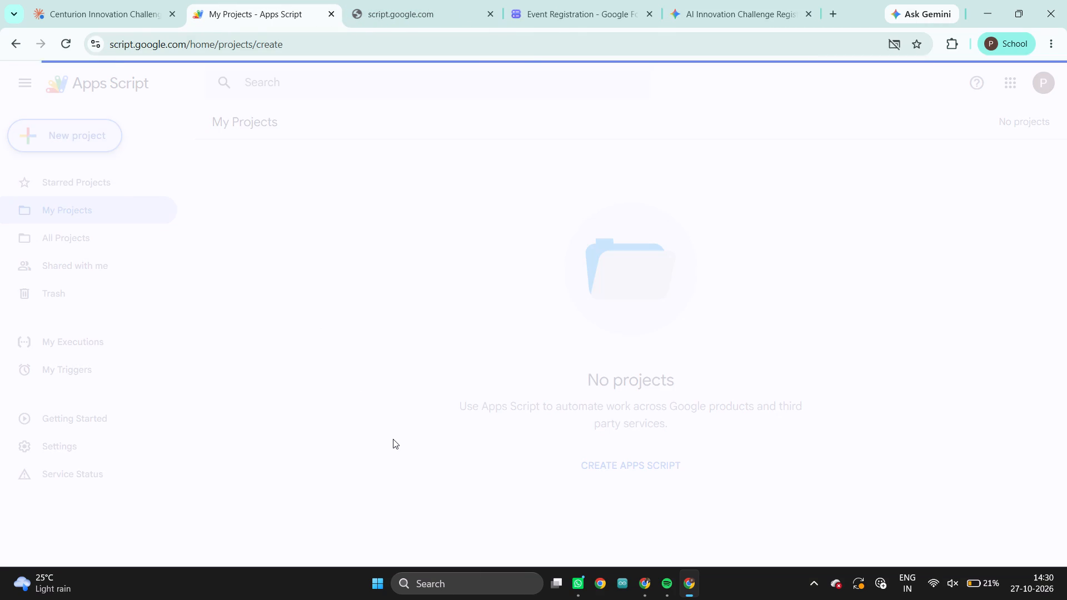
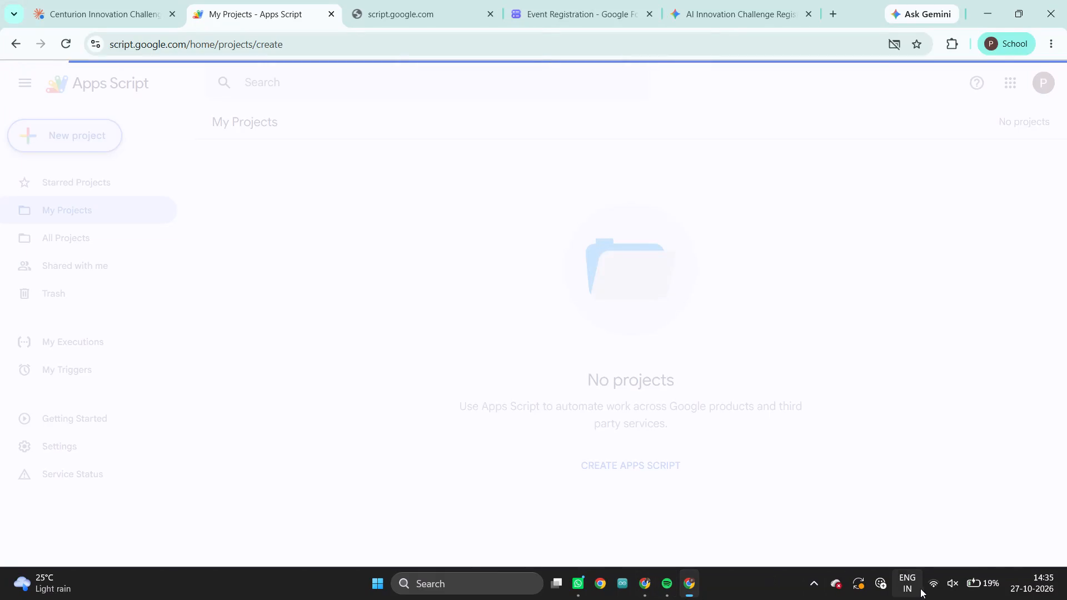
# Check the Wi-Fi connection and the loading state of the Apps Script project creation page, returning to My Projects.
pyautogui.click(934, 587)
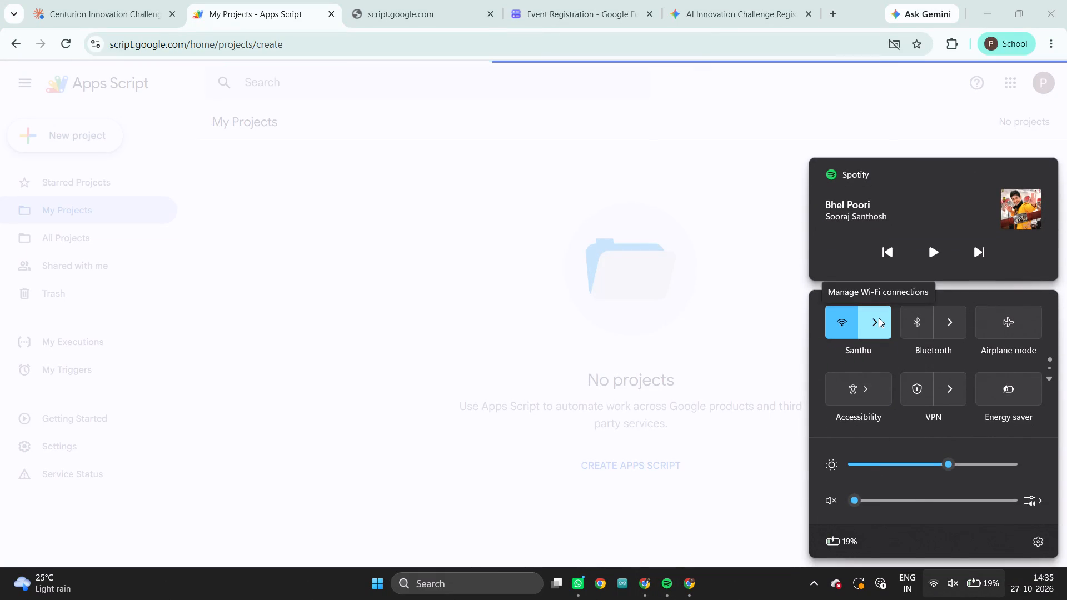
pyautogui.click(677, 78)
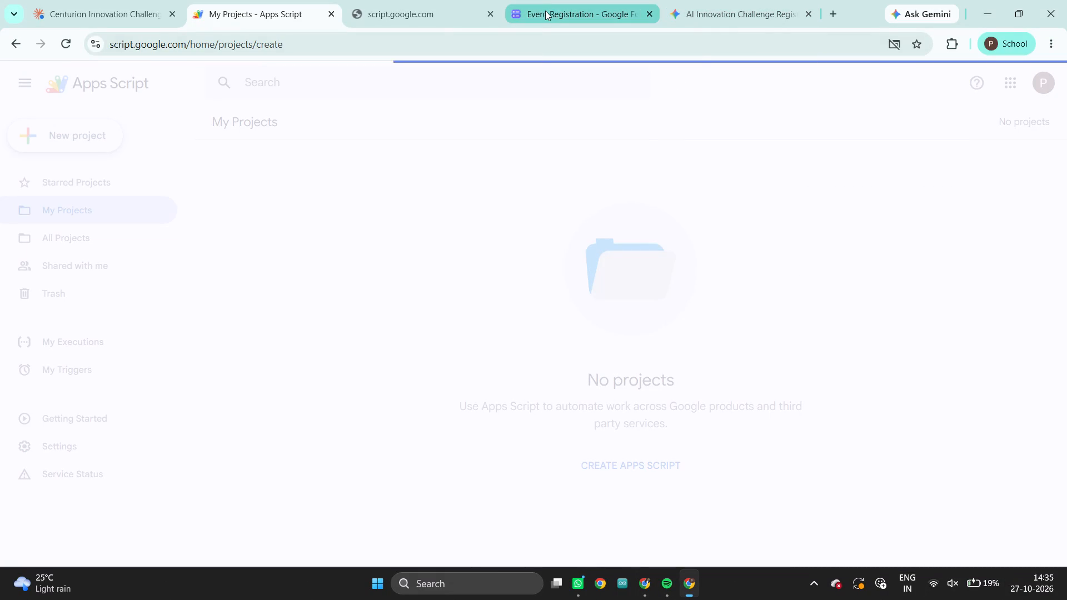
pyautogui.click(412, 8)
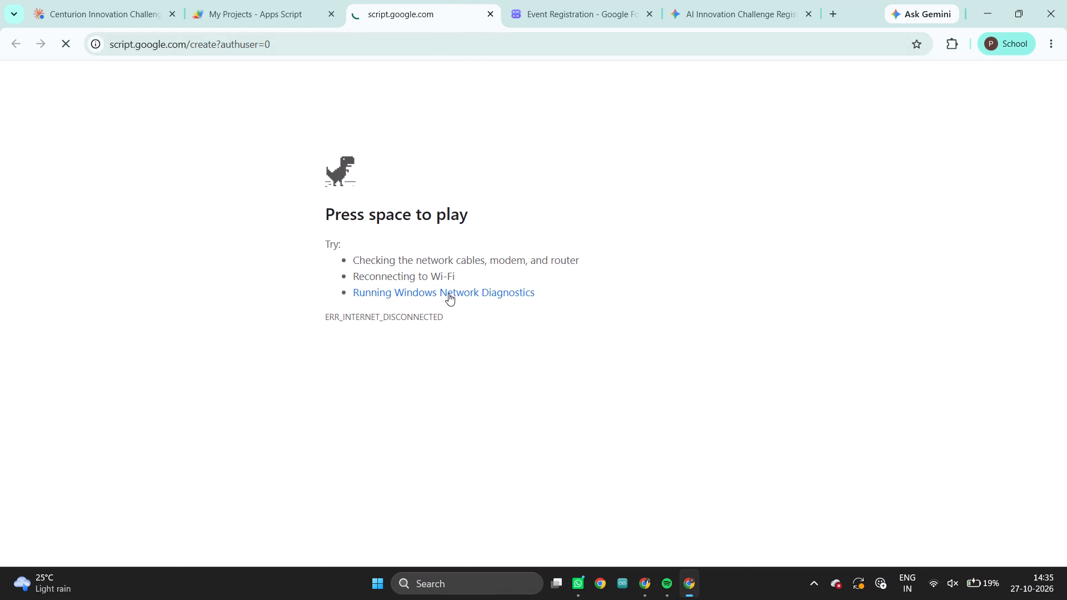
pyautogui.click(283, 0)
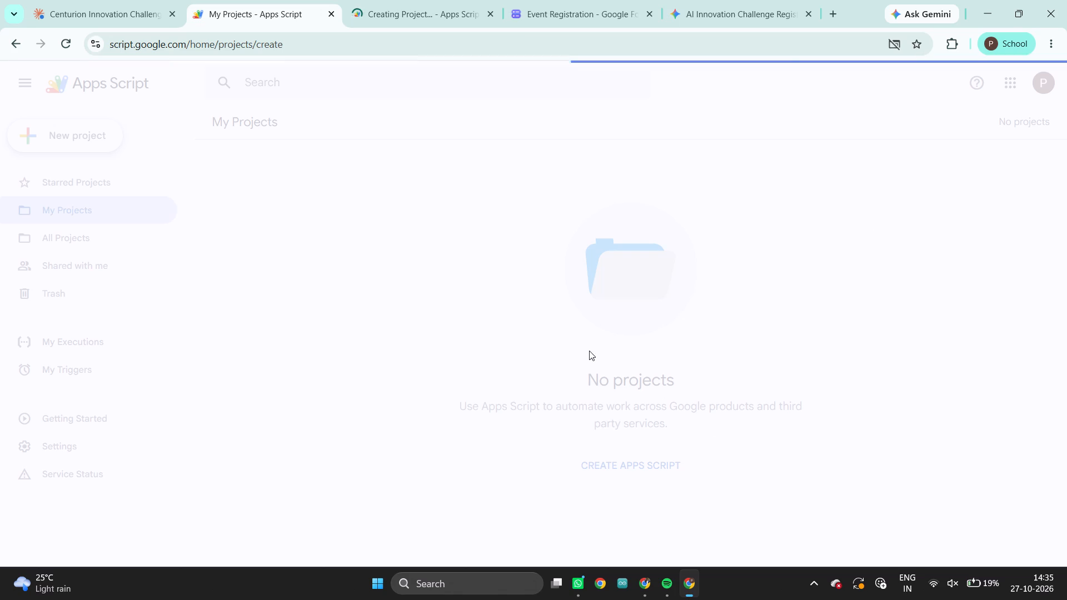
# Return to the browser page where the new Apps Script project is being created.
pyautogui.click(390, 0)
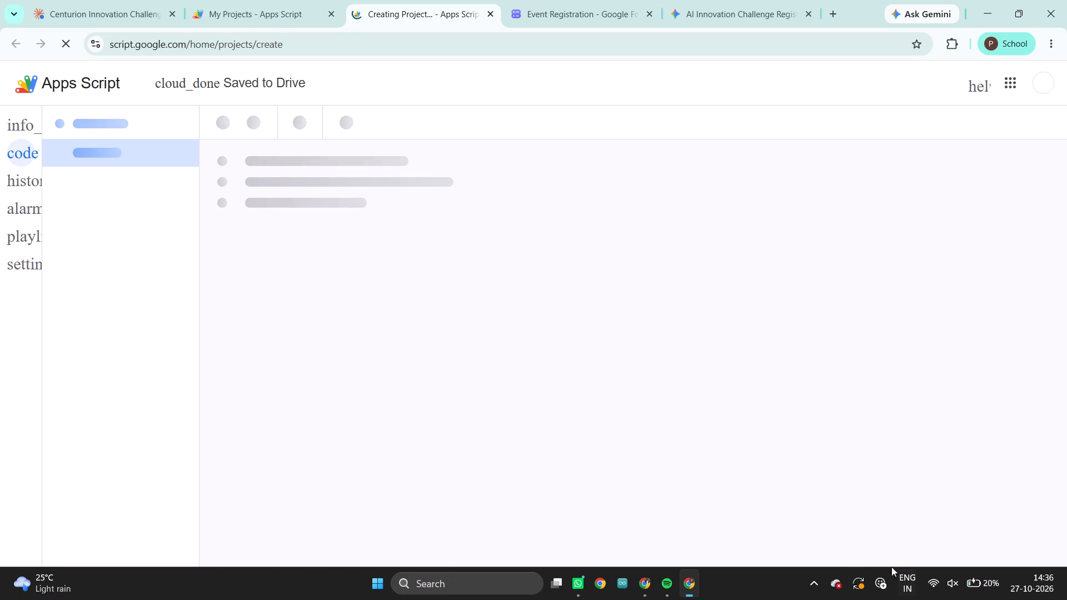
# Start playback of the paused Spotify track Bhel Poori from the system's media controls.
pyautogui.click(934, 582)
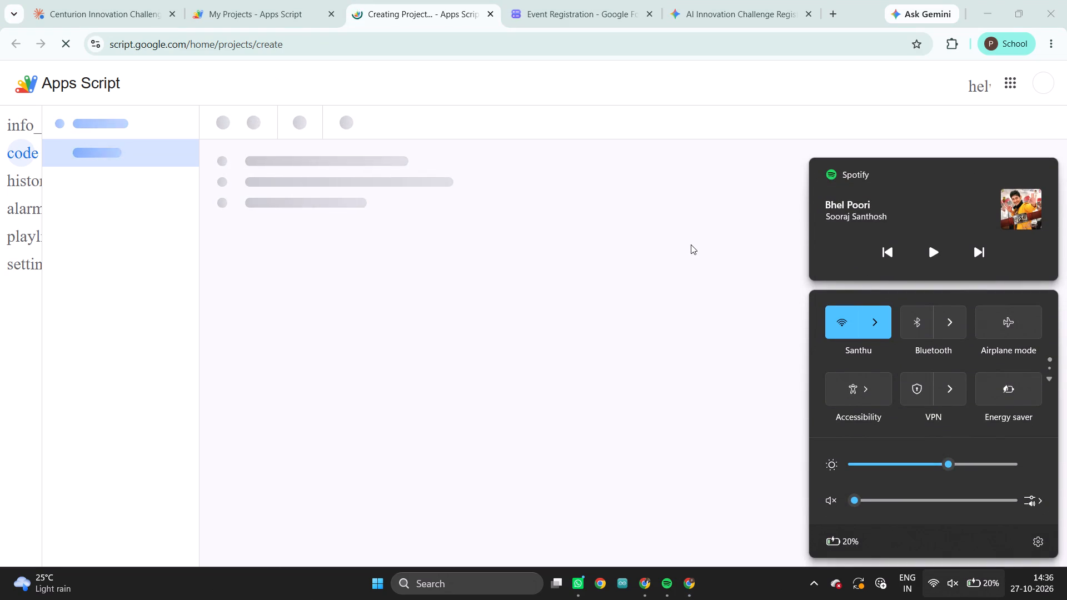
pyautogui.click(933, 251)
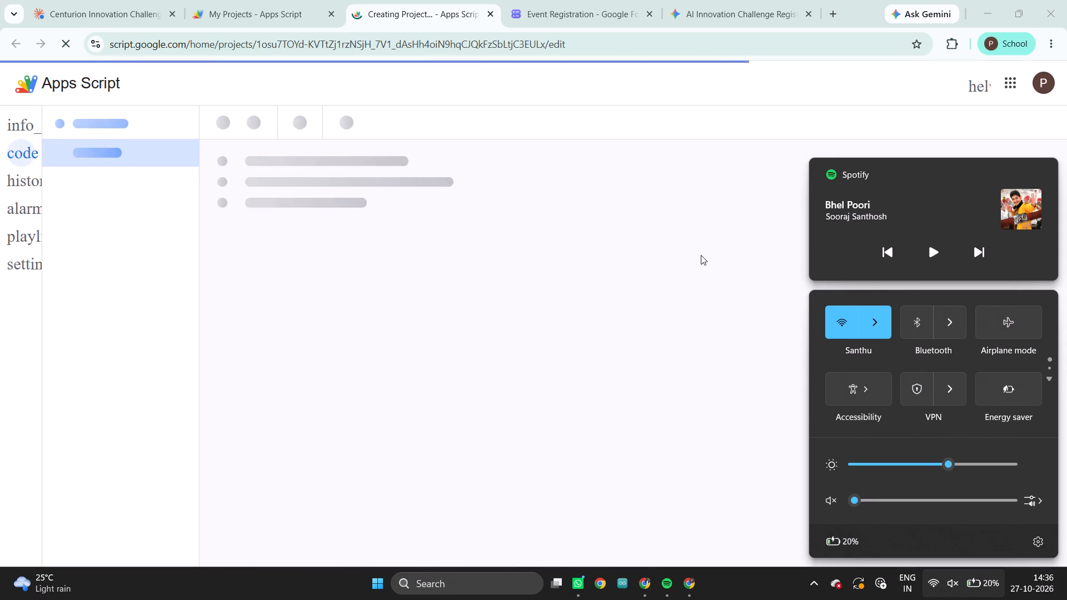
pyautogui.moveTo(701, 255); pyautogui.dragTo(768, 271)
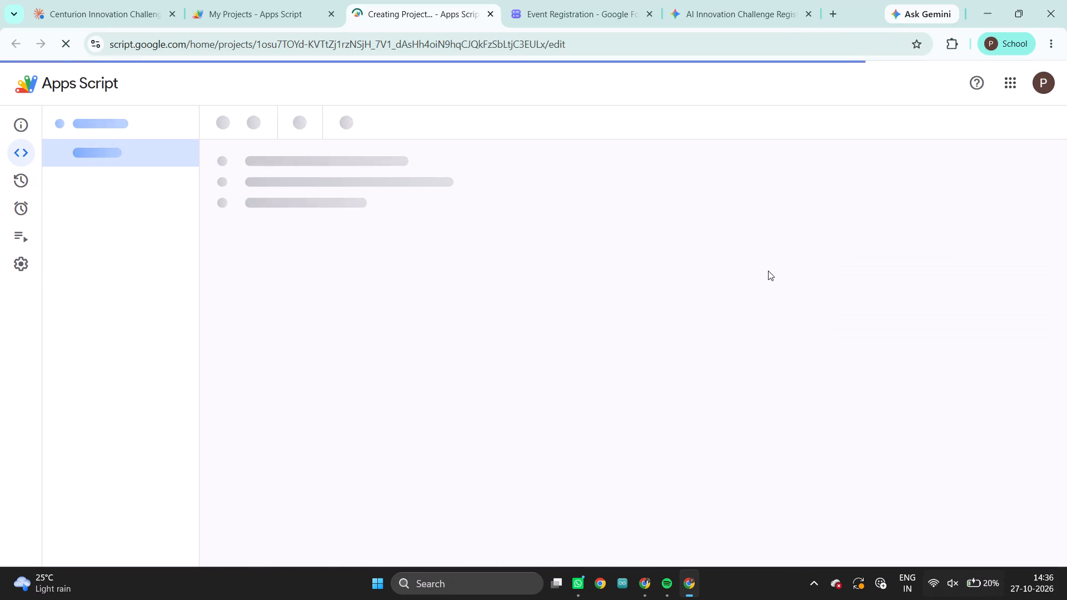
pyautogui.moveTo(768, 271); pyautogui.dragTo(854, 390)
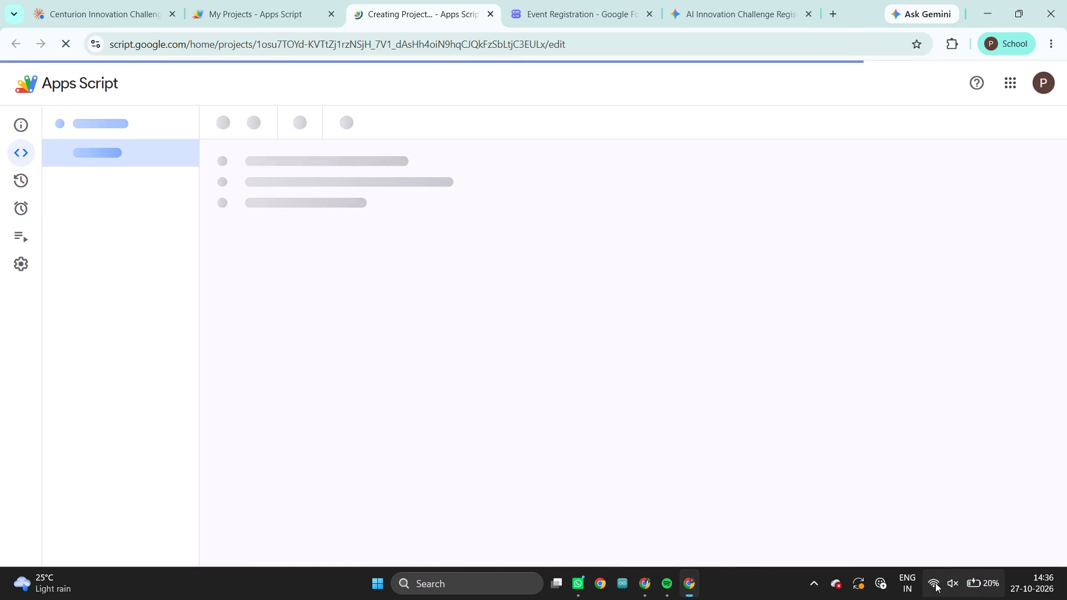
pyautogui.click(951, 588)
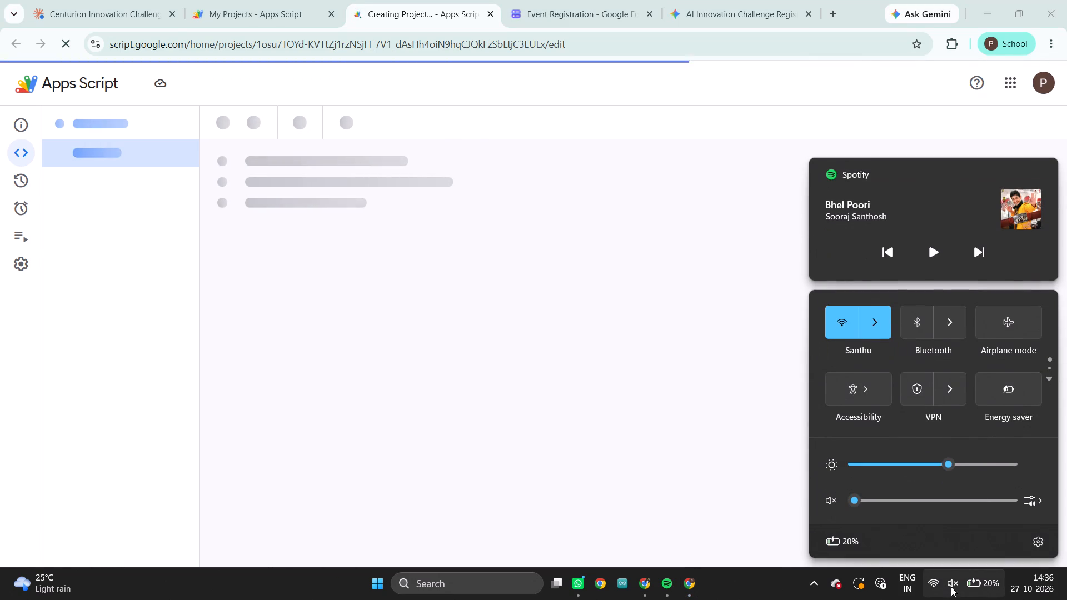
pyautogui.click(933, 252)
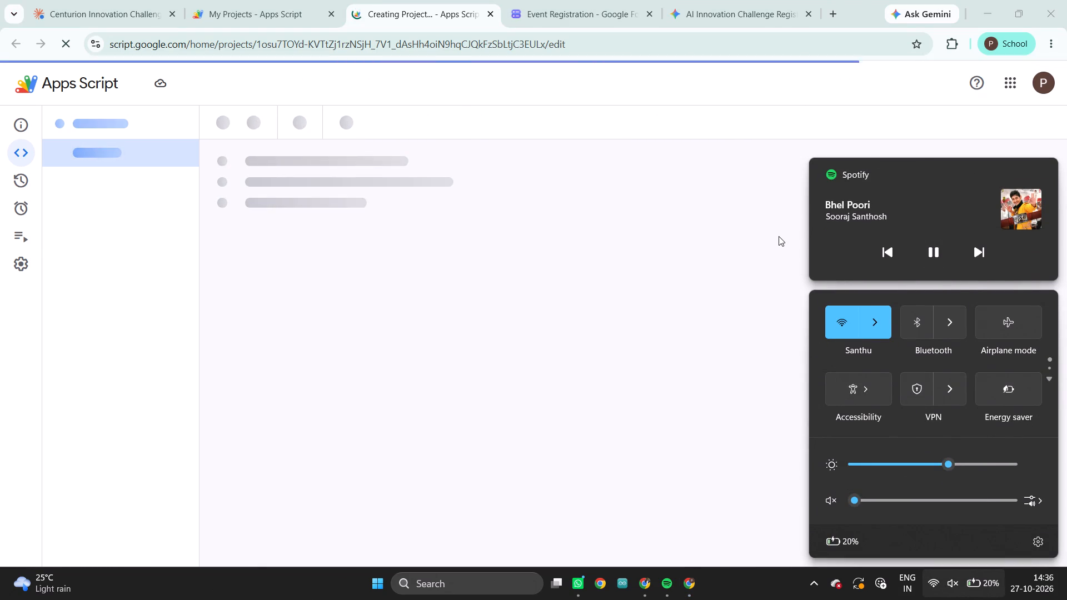
pyautogui.click(759, 342)
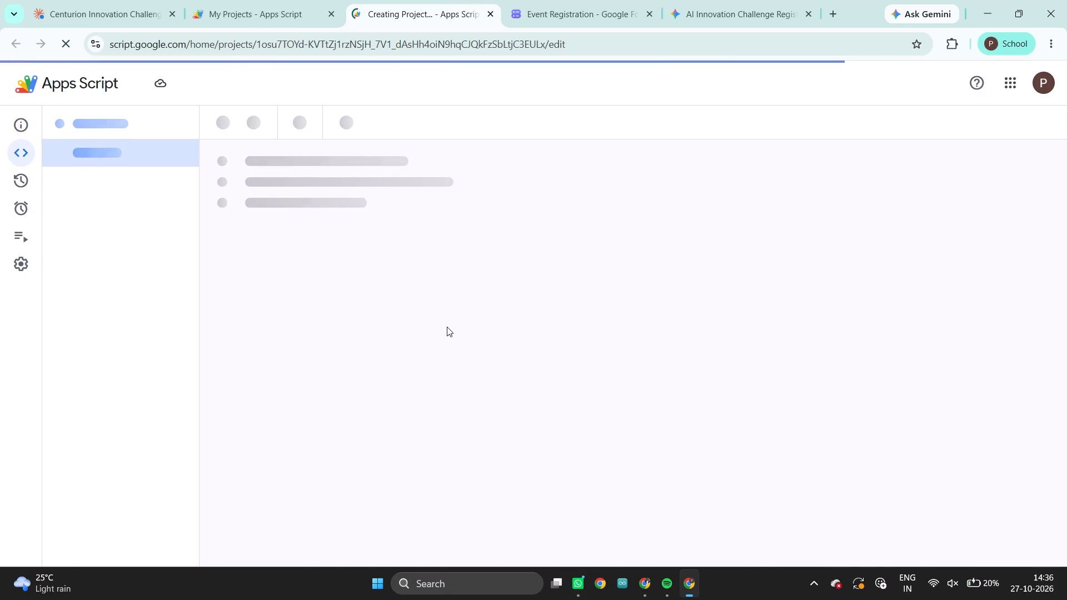
# Refresh the available Wi-Fi networks, connect the computer to Galaxy F14 5G 1755, and return to the loading Apps Script project.
pyautogui.click(941, 587)
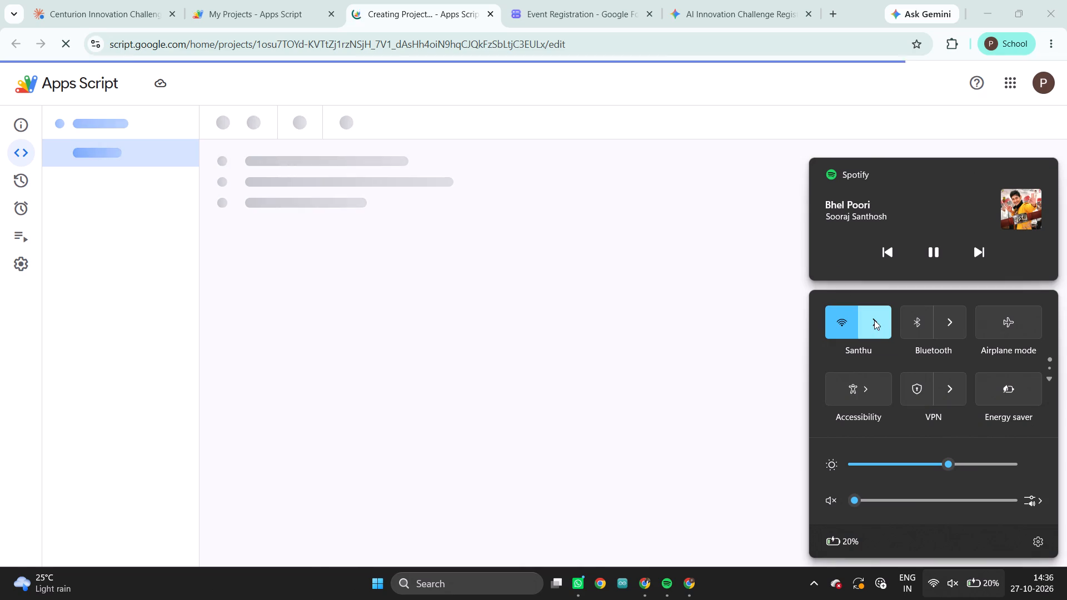
pyautogui.click(874, 319)
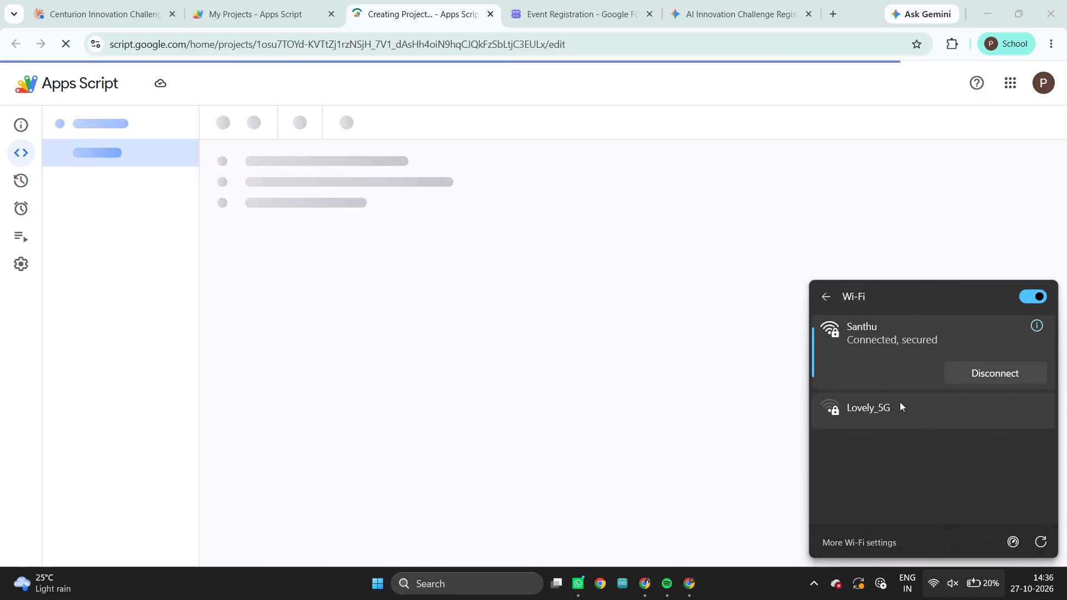
pyautogui.click(1044, 546)
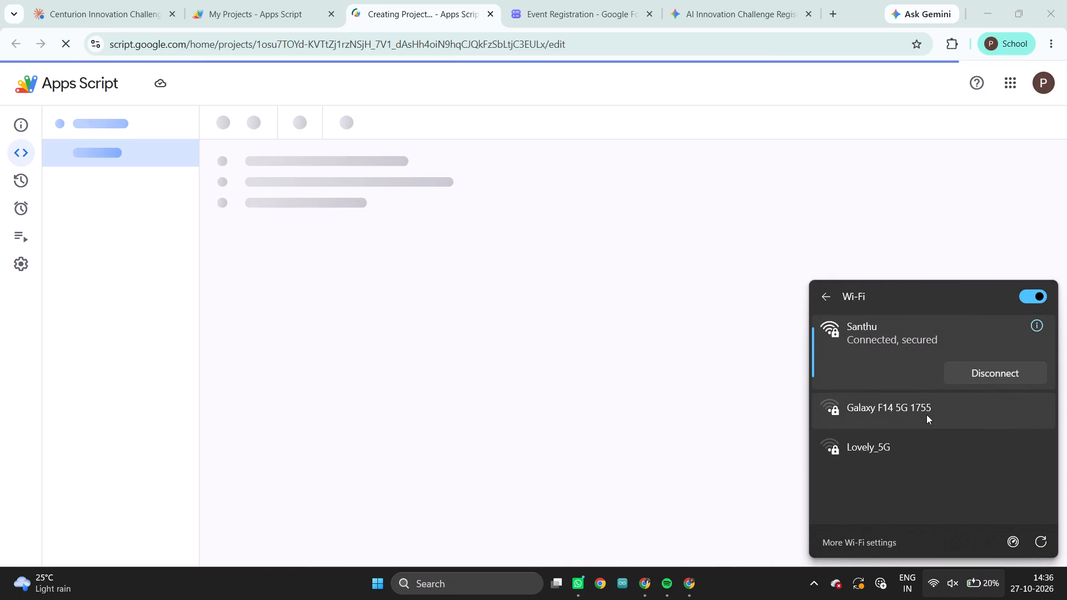
pyautogui.click(926, 414)
pyautogui.click(964, 434)
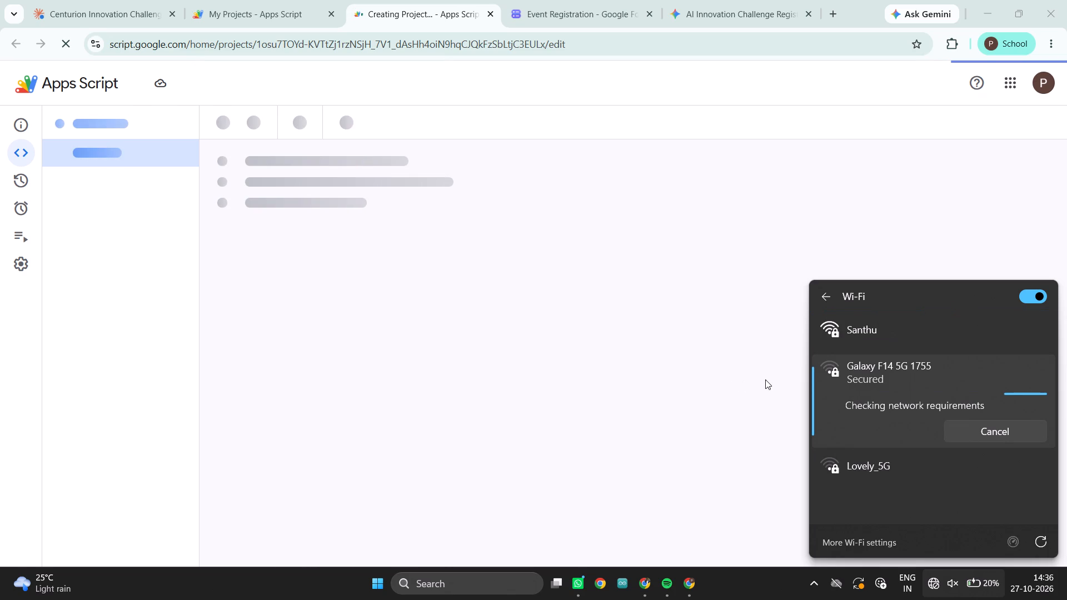
pyautogui.click(704, 375)
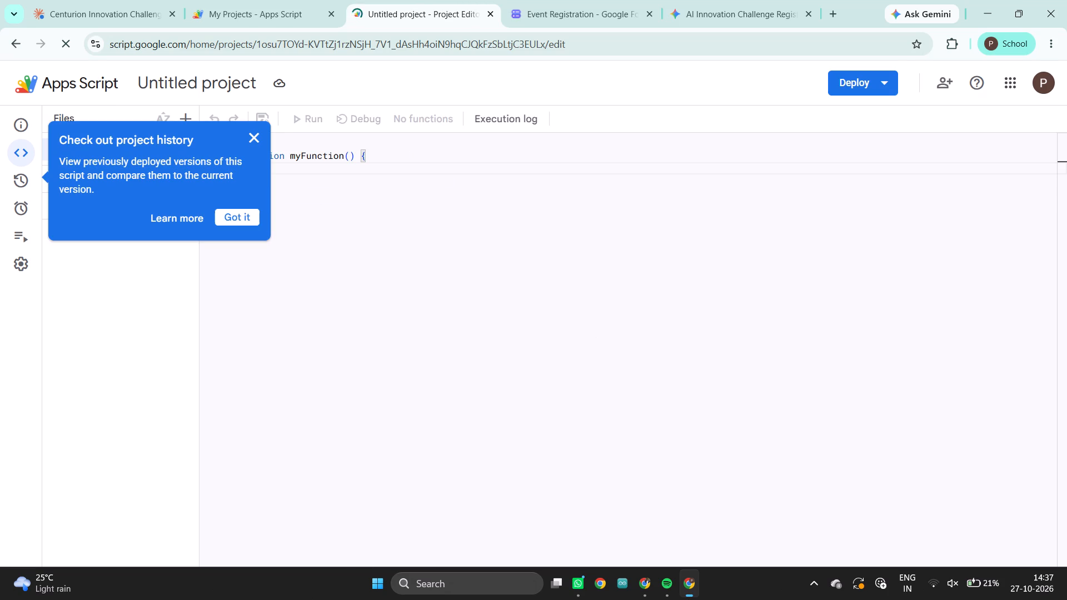
# Dismiss the project history tip and place the cursor in the empty body of myFunction in Code.gs.
pyautogui.click(250, 137)
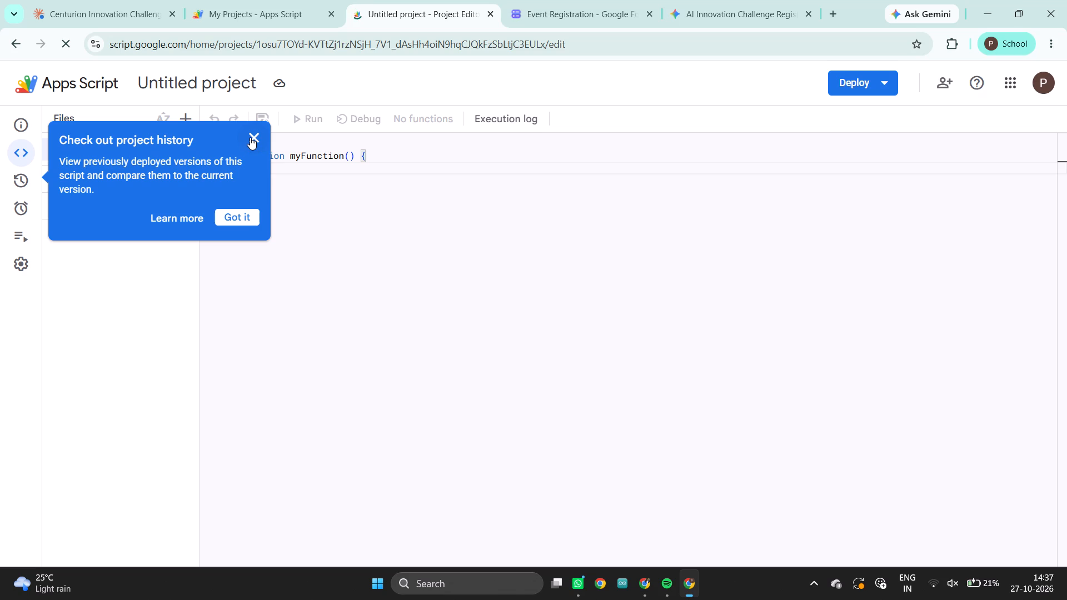
pyautogui.click(254, 135)
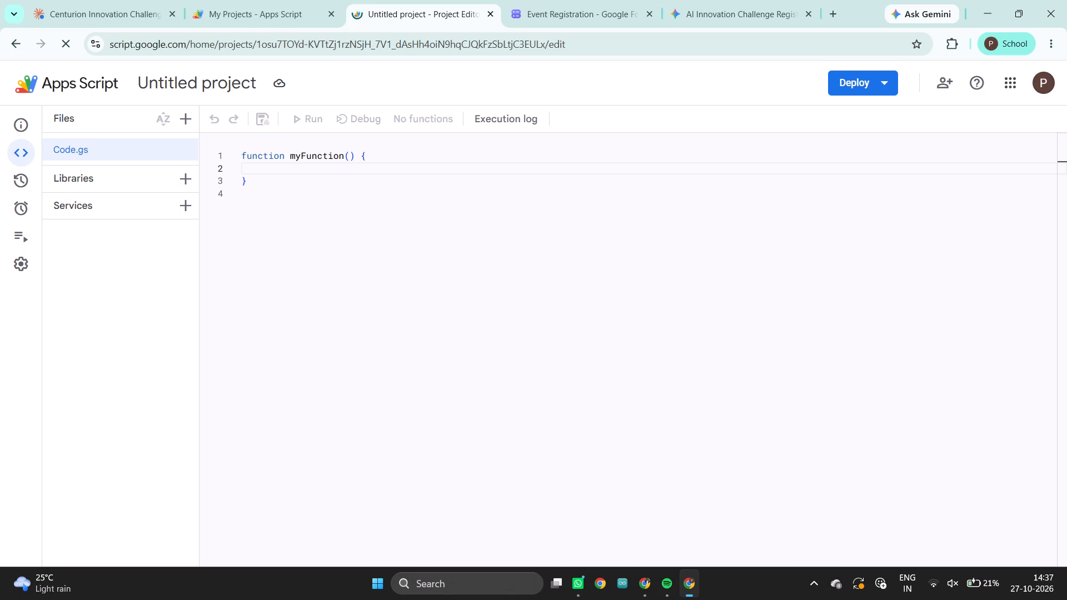
pyautogui.click(263, 167)
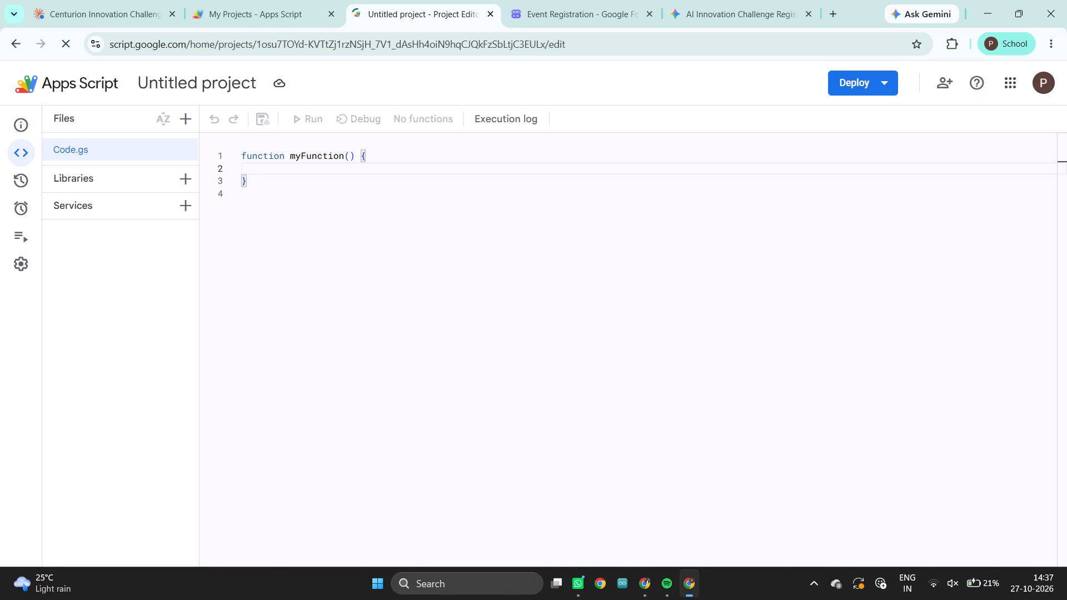
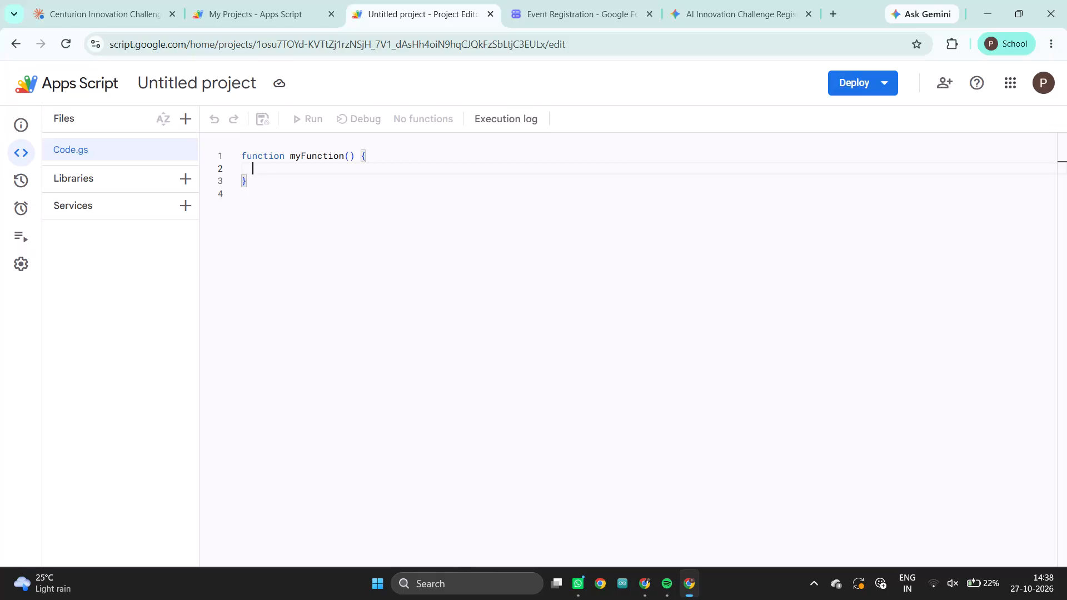
pyautogui.hotkey('ctrl', 'a')
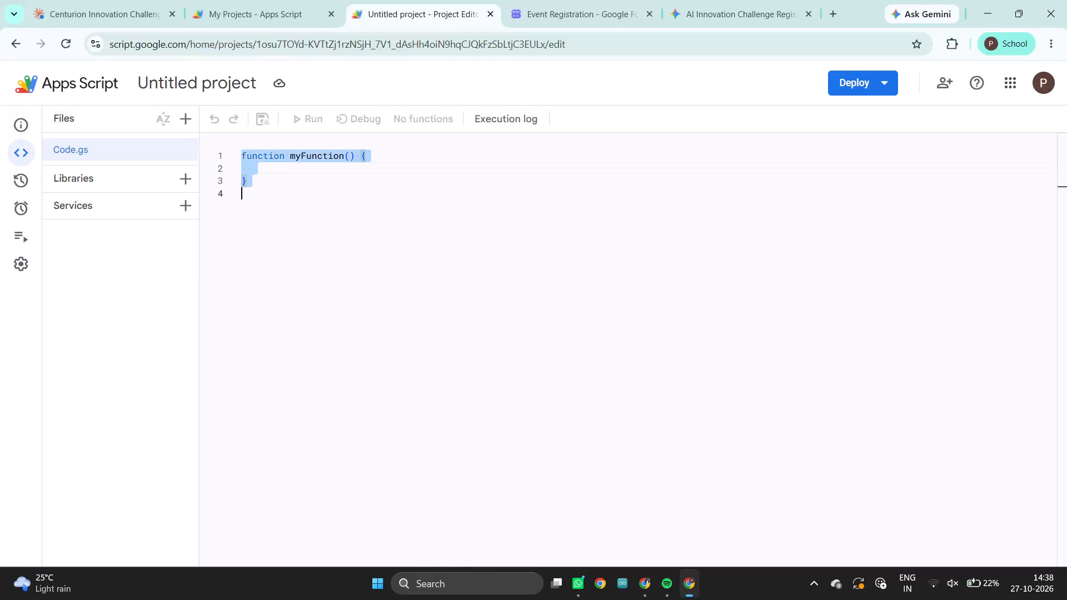
pyautogui.press('BackSpace')
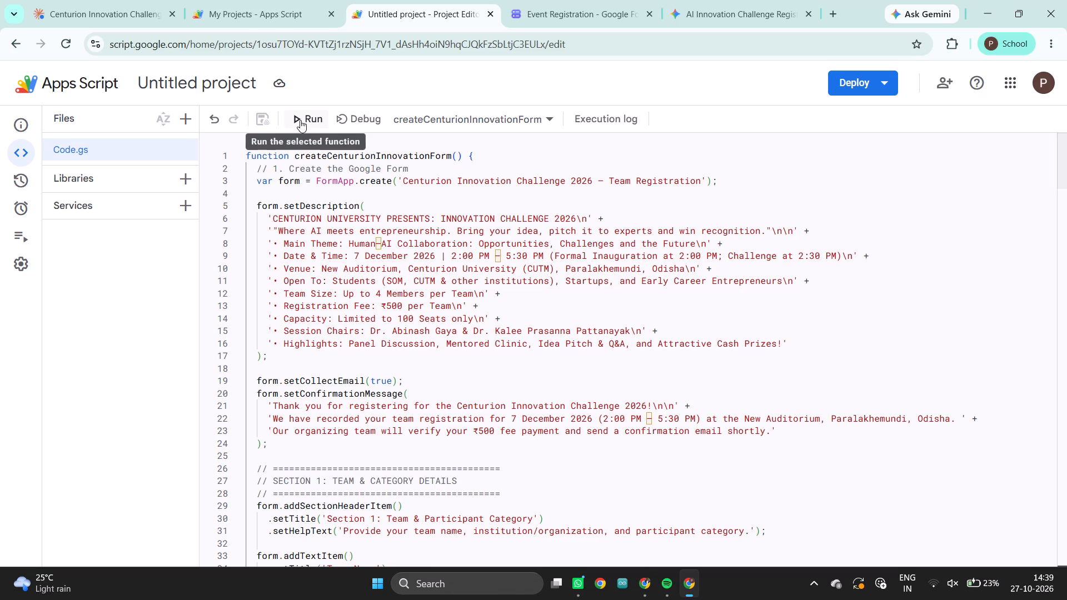
pyautogui.click(298, 119)
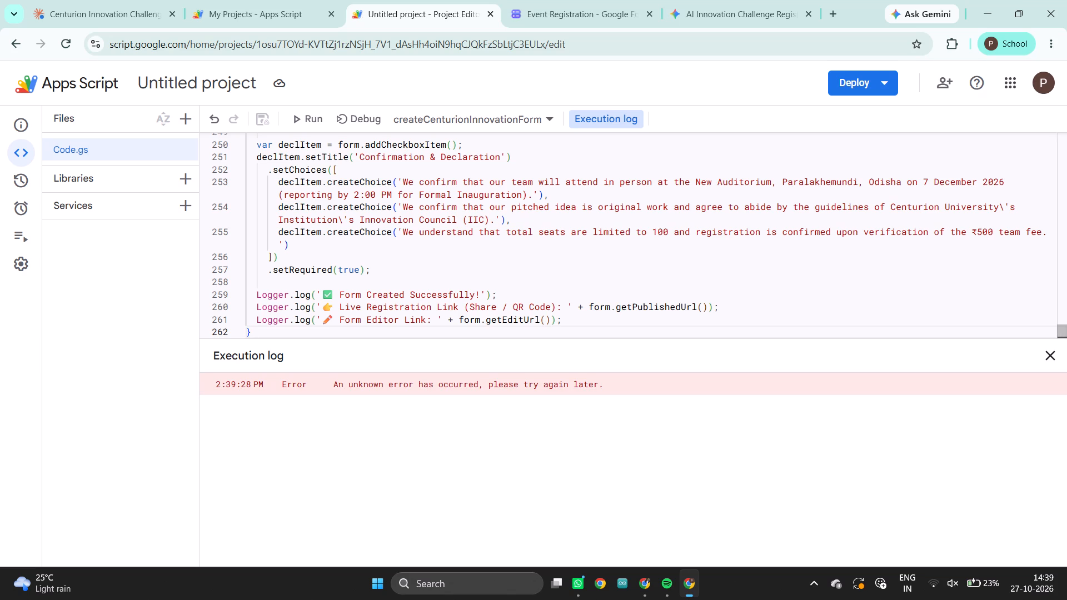
pyautogui.click(307, 117)
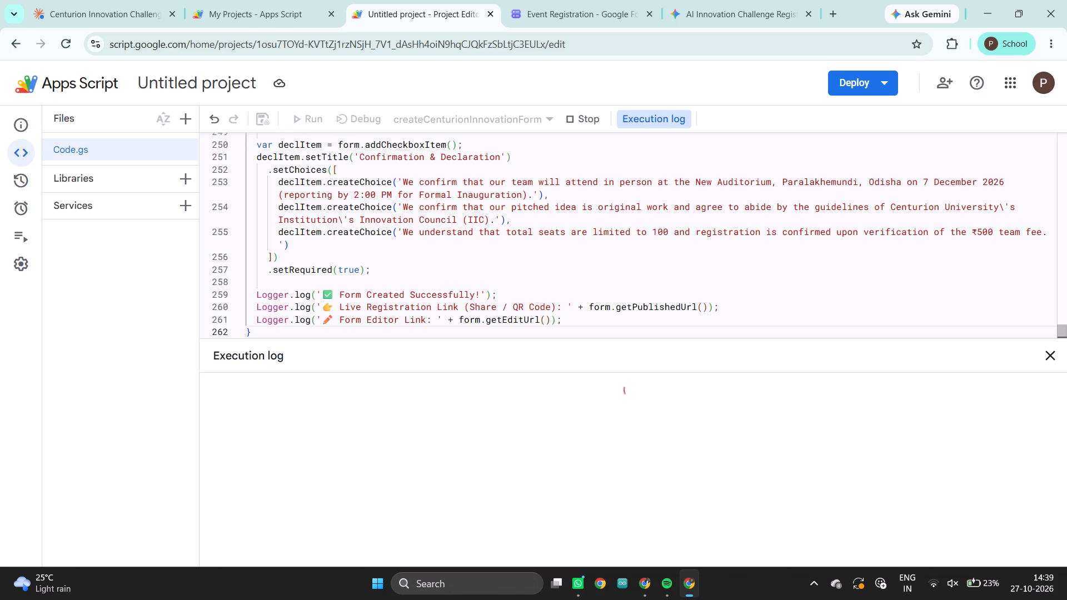
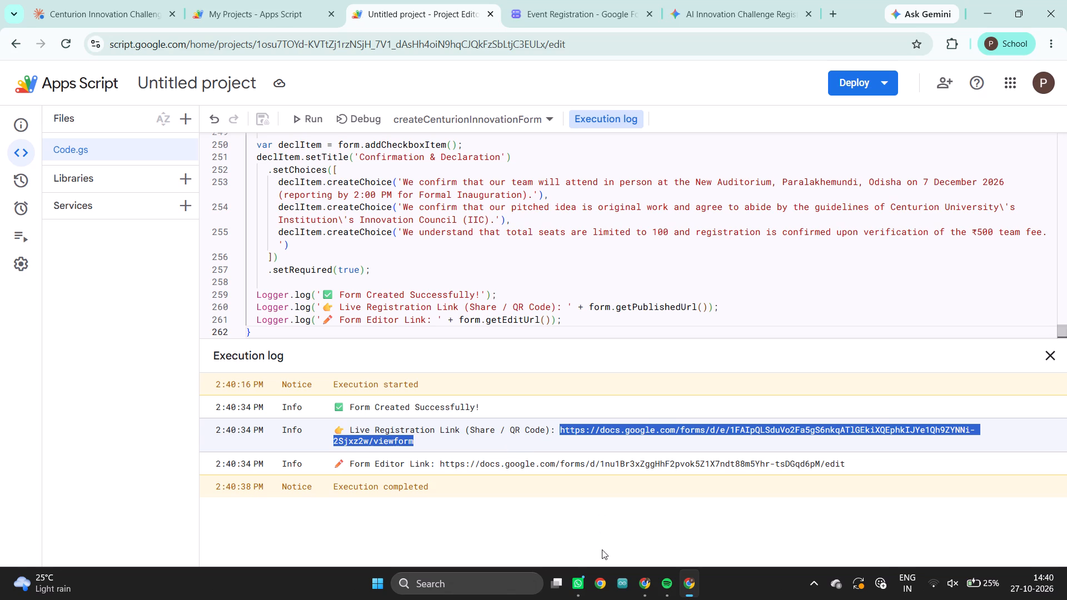
# Open the copied live registration link in a new tab of the other Chrome profile to check whether the form is accessible there.
pyautogui.click(642, 583)
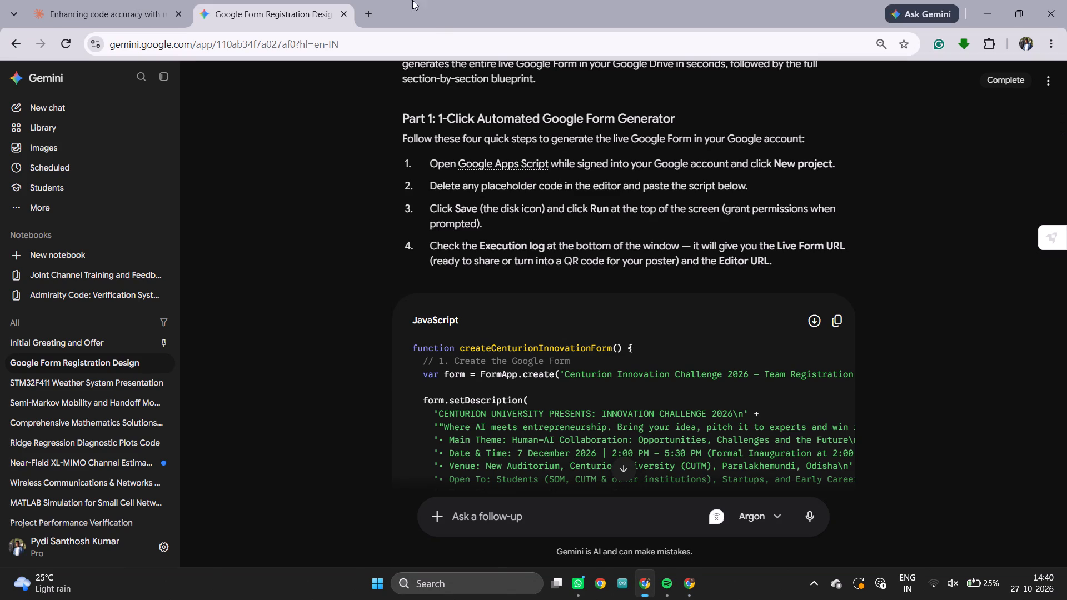
pyautogui.click(368, 12)
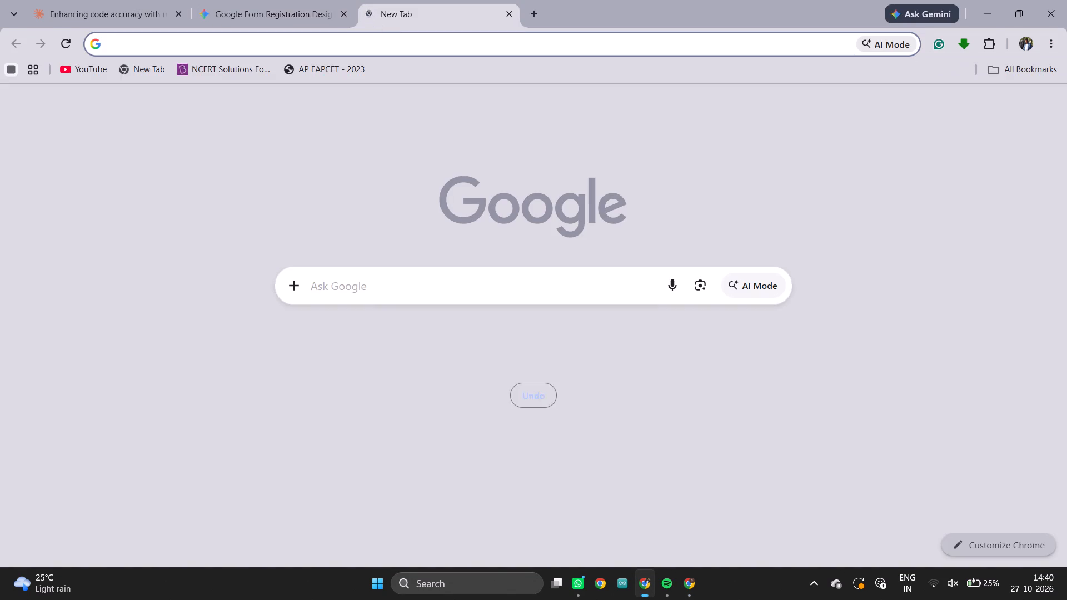
pyautogui.hotkey('ctrl', 'v')
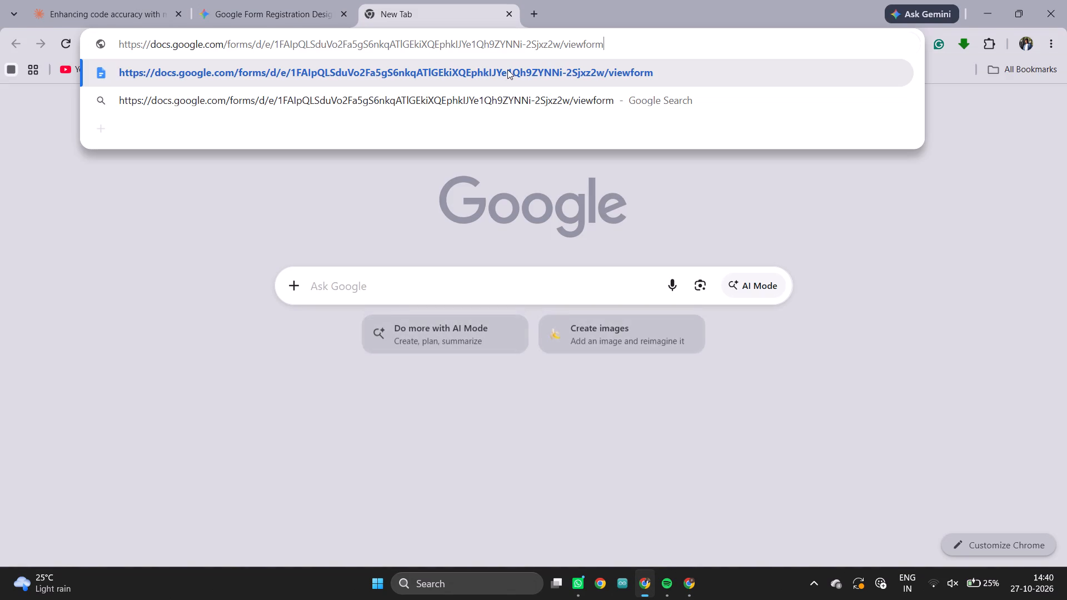
pyautogui.click(507, 69)
pyautogui.press('Return')
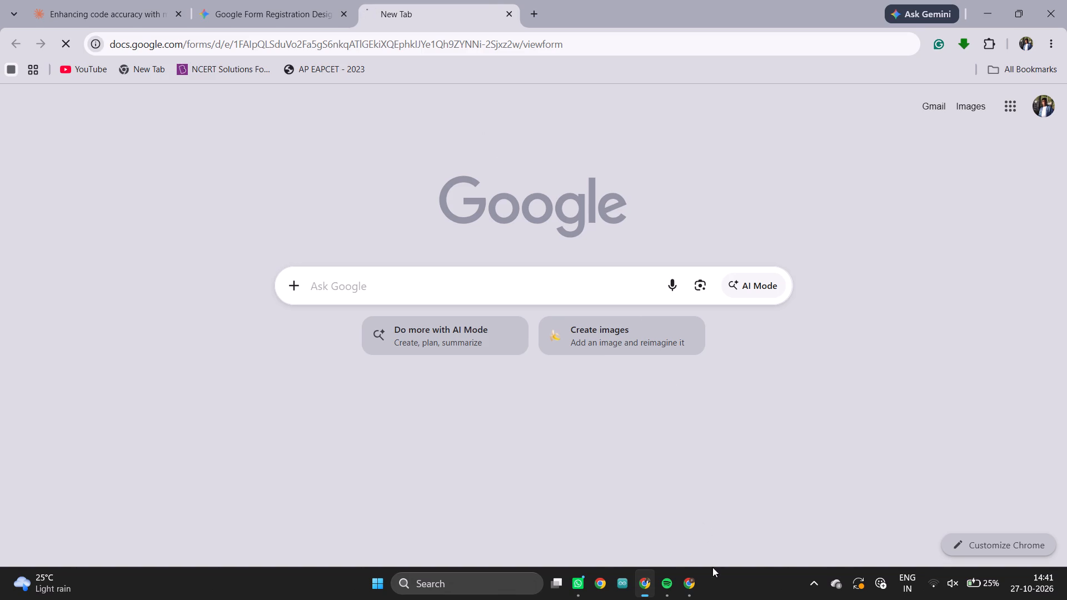
pyautogui.click(685, 588)
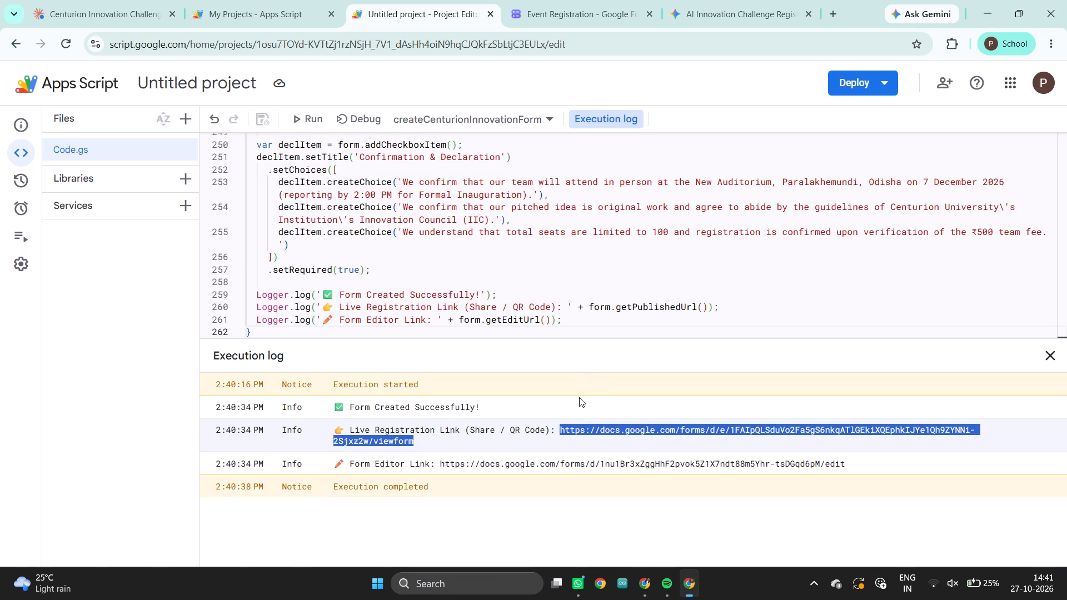
pyautogui.click(589, 396)
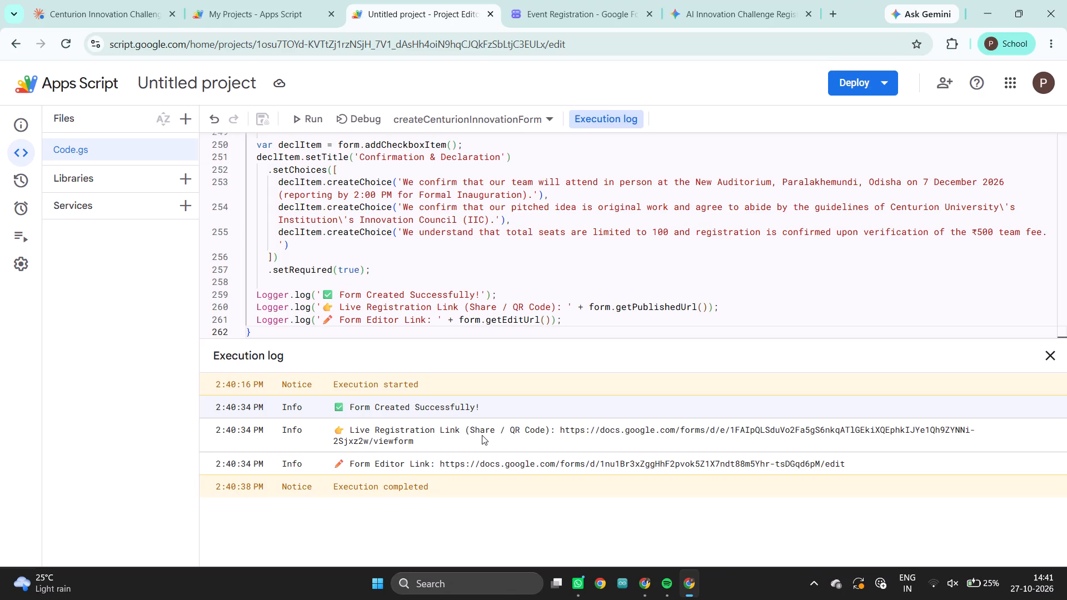
pyautogui.hotkey('alt', 'Tab')
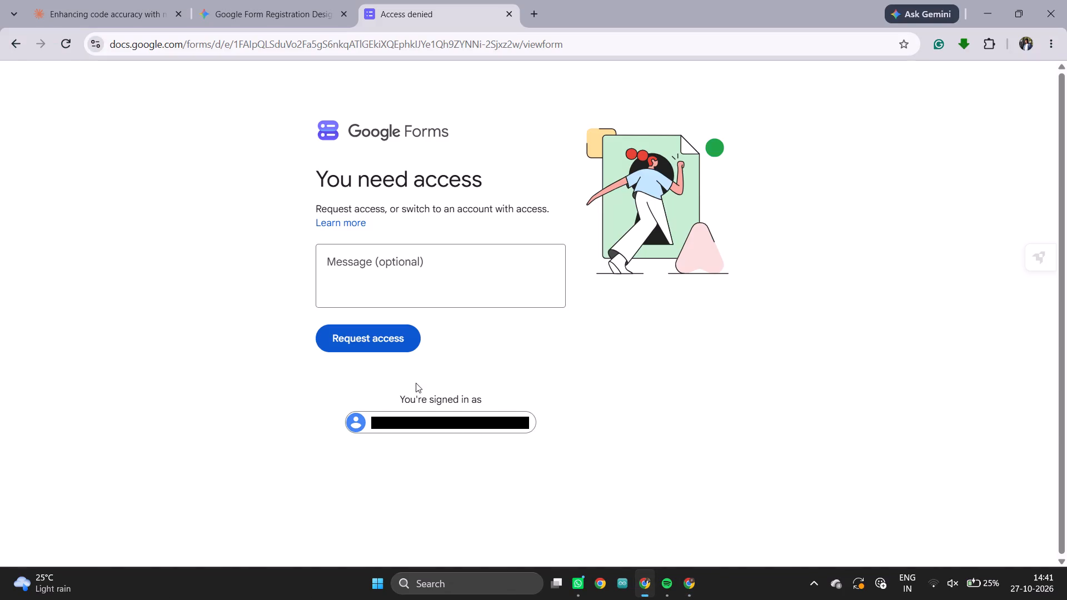
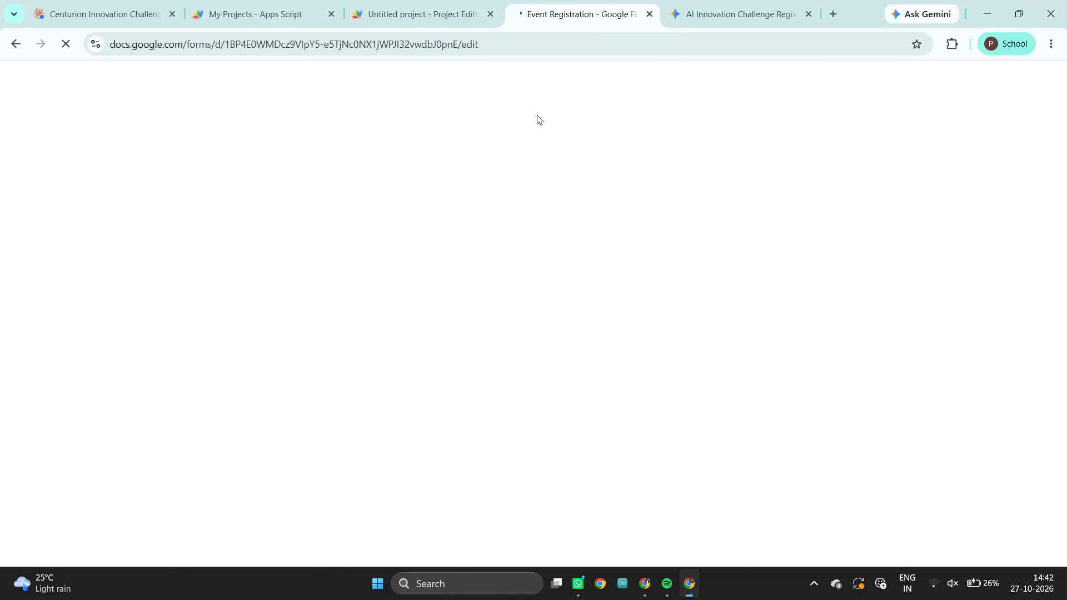
# Go back from the Event Registration form to the Google Forms home page.
pyautogui.click(19, 40)
# Open the copied live registration form link in a new tab of the School profile.
pyautogui.click(832, 11)
pyautogui.click(750, 50)
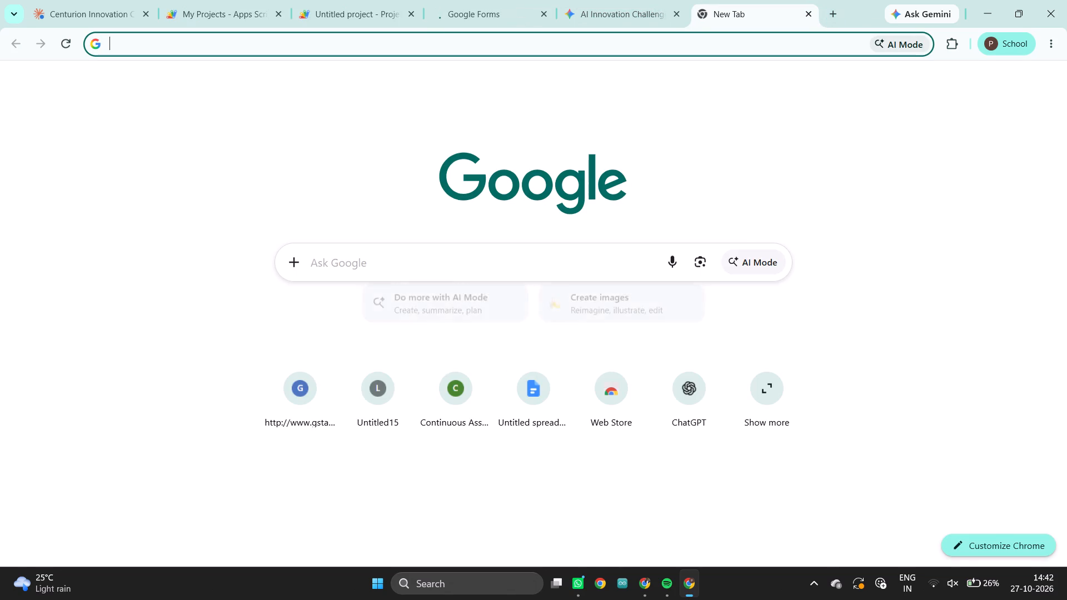
pyautogui.hotkey('ctrl', 'v')
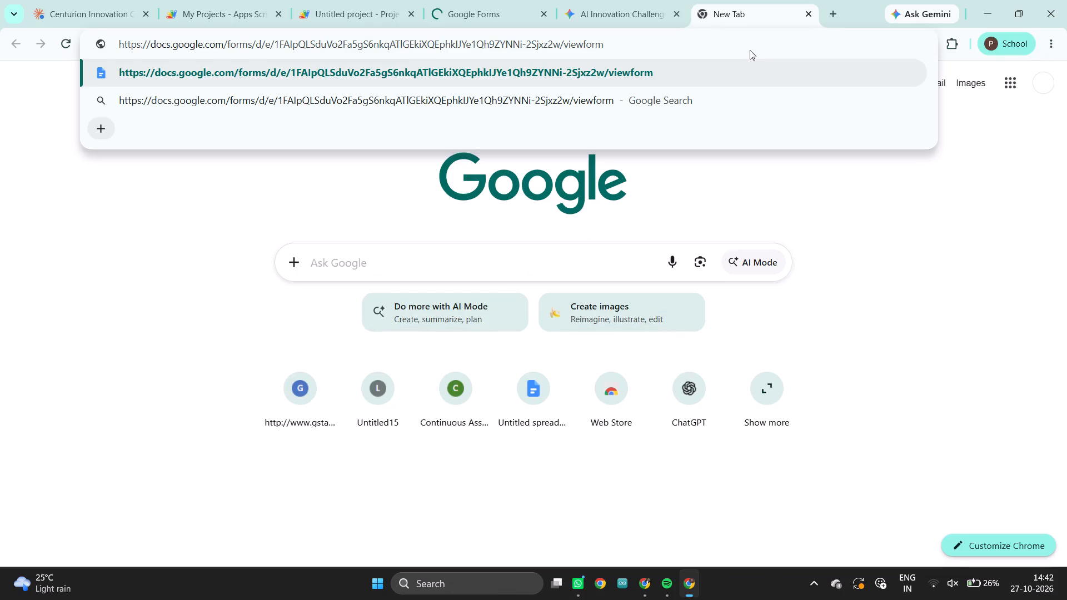
pyautogui.press('Return')
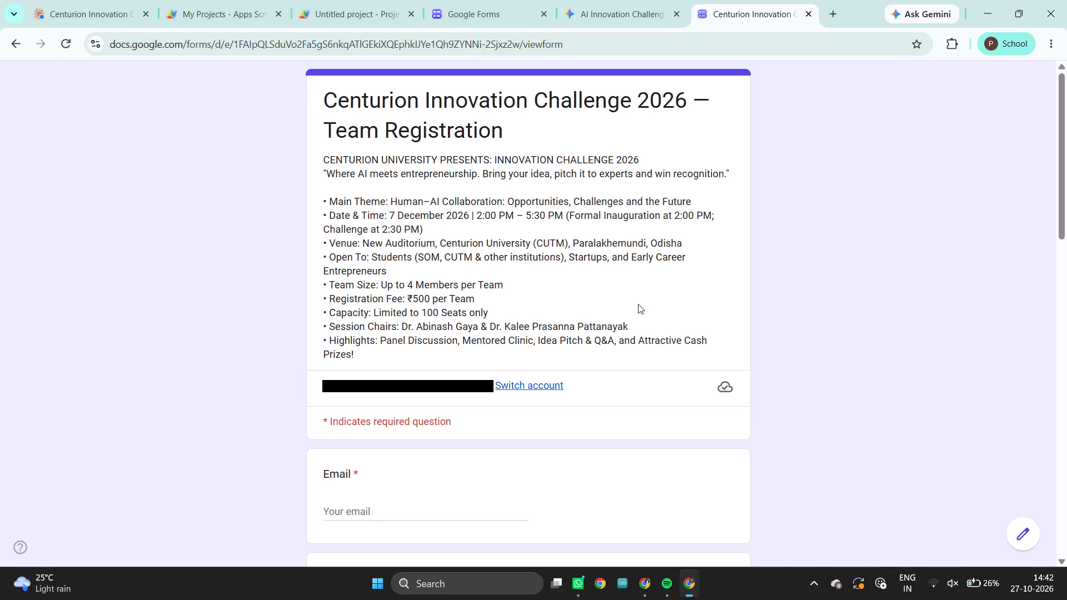
# Review the live form's first page, from the event description and Email through the Section 1 questions to Number of Team Members.
pyautogui.scroll(-1, 638, 304)
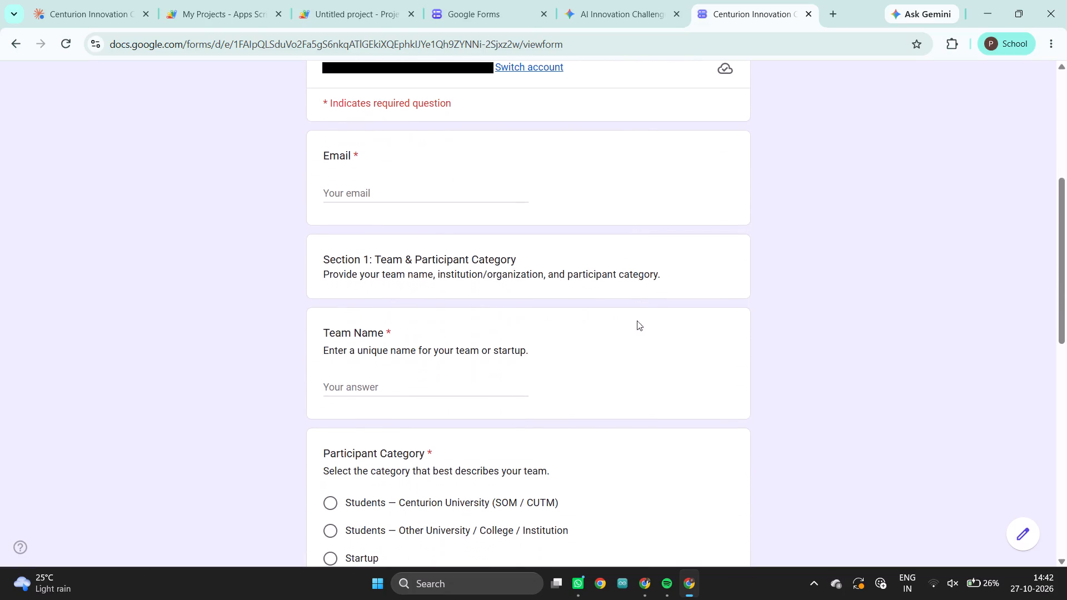
pyautogui.scroll(-2, 637, 345)
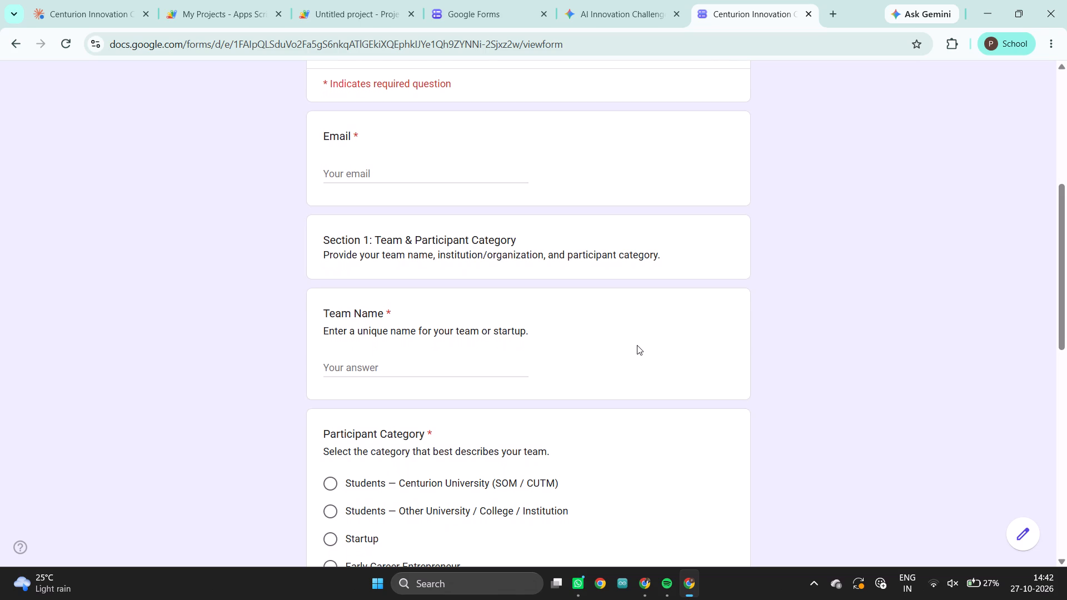
pyautogui.scroll(-1, 637, 345)
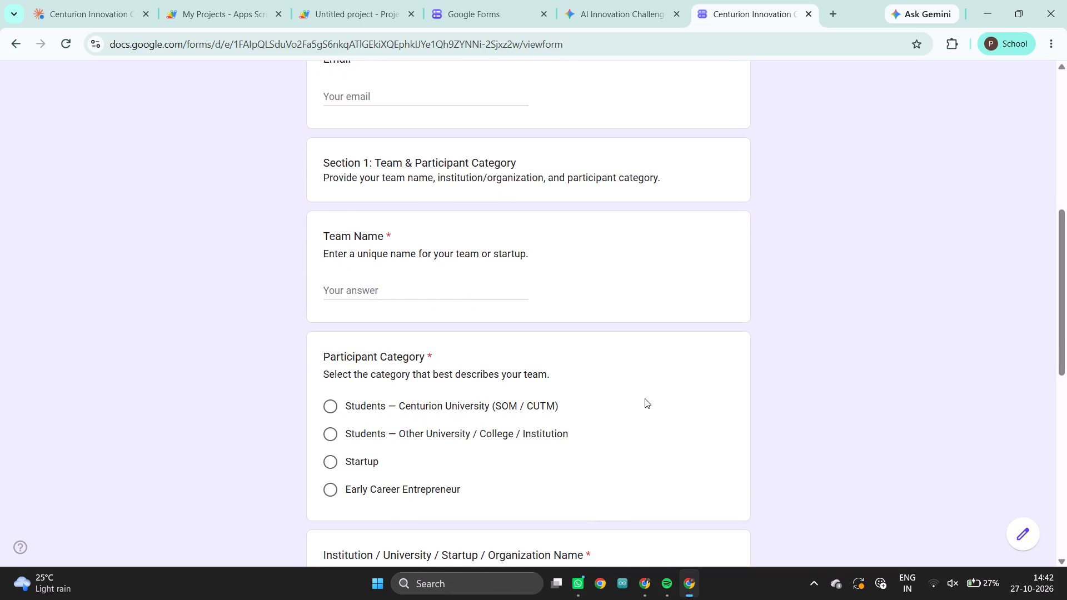
pyautogui.scroll(-2, 645, 398)
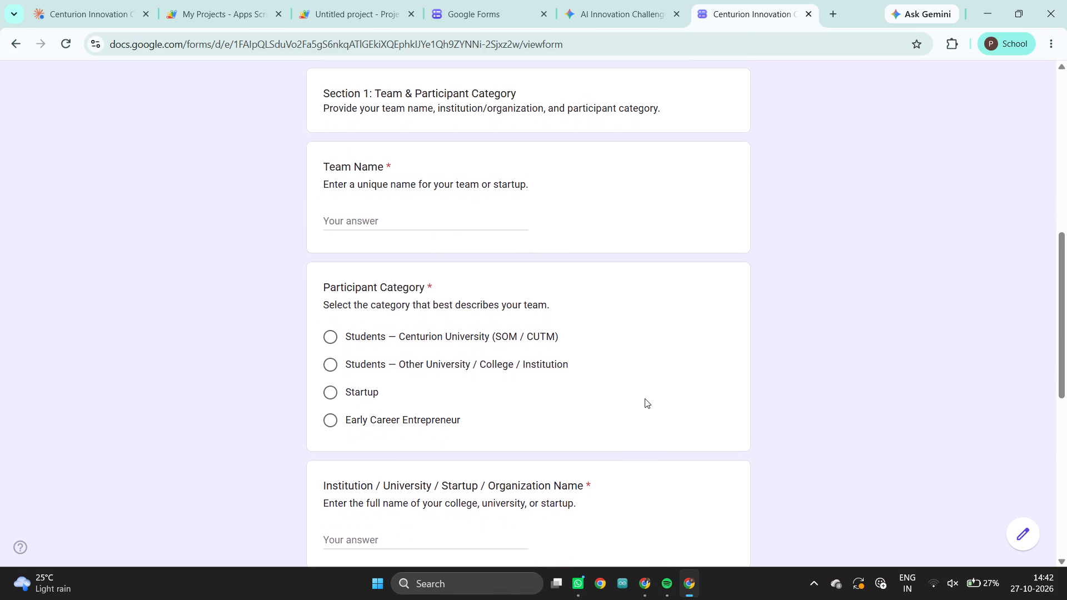
pyautogui.scroll(-1, 645, 398)
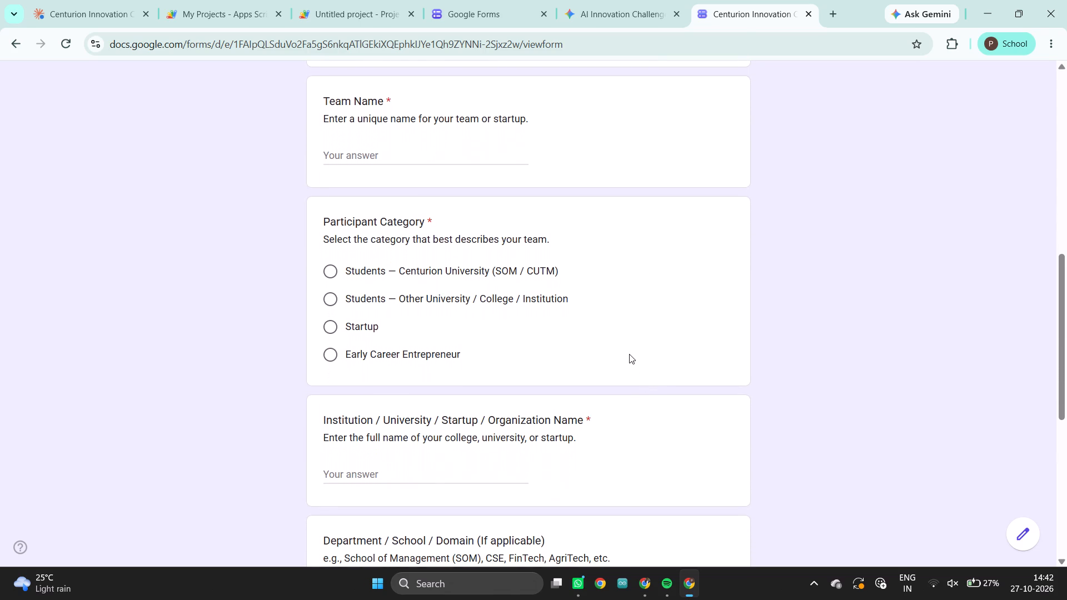
pyautogui.scroll(-2, 629, 354)
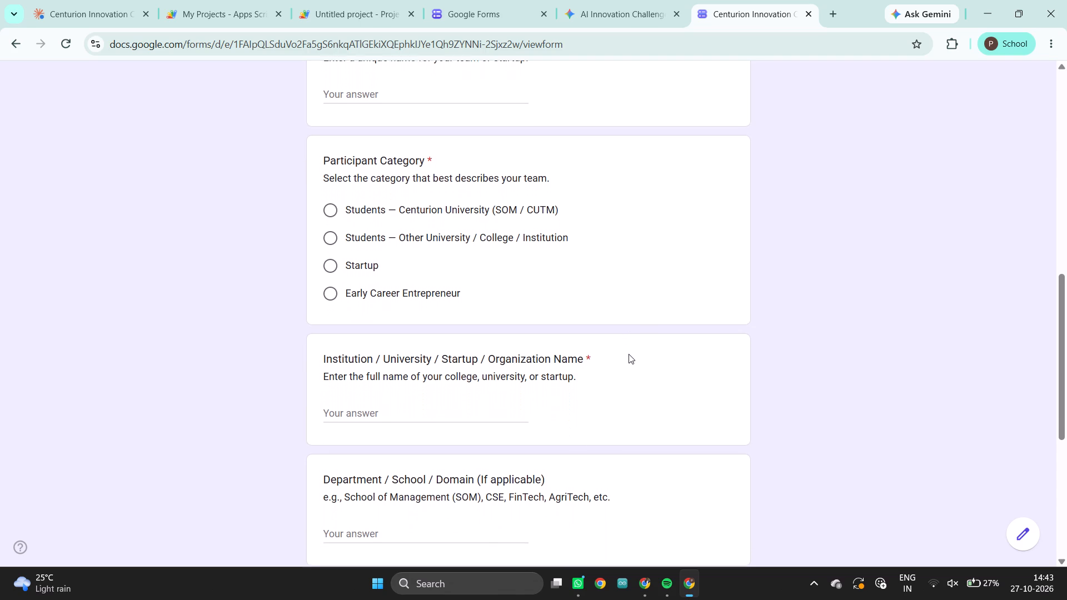
pyautogui.scroll(-1, 629, 354)
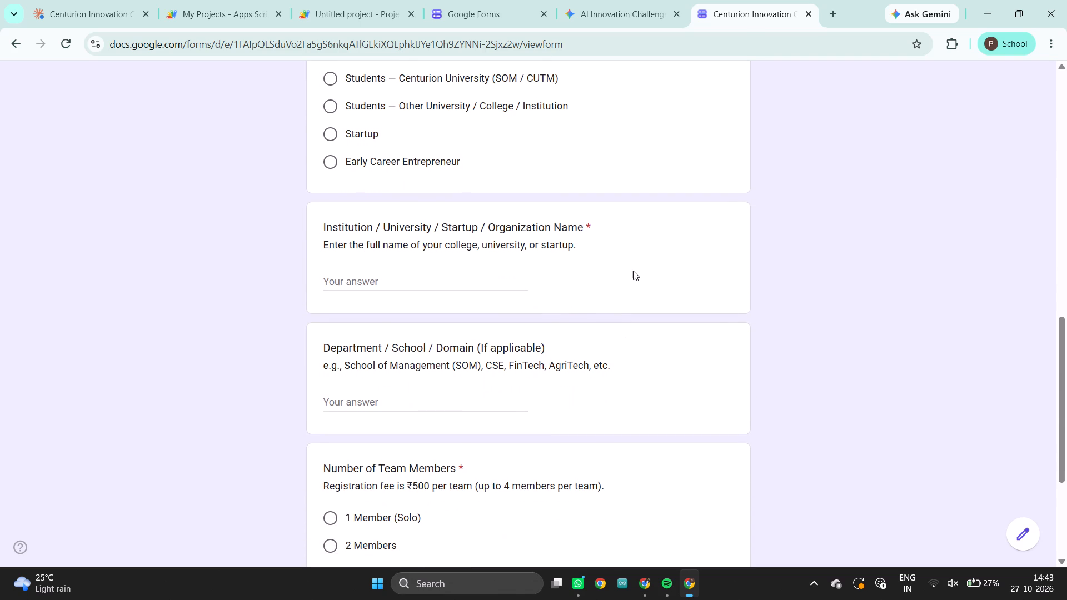
pyautogui.scroll(-1, 633, 271)
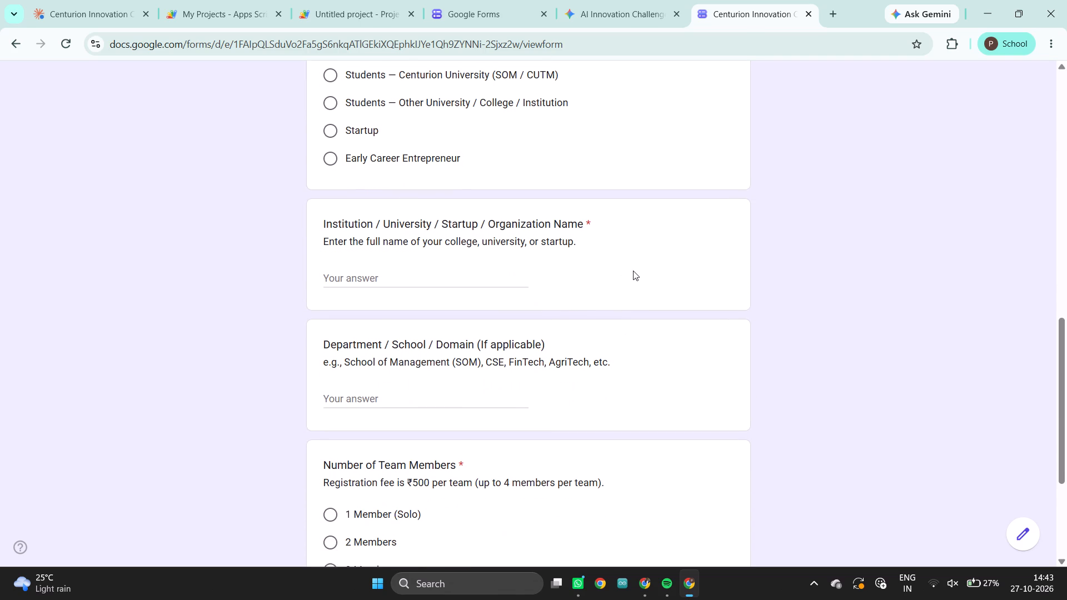
pyautogui.scroll(-2, 633, 271)
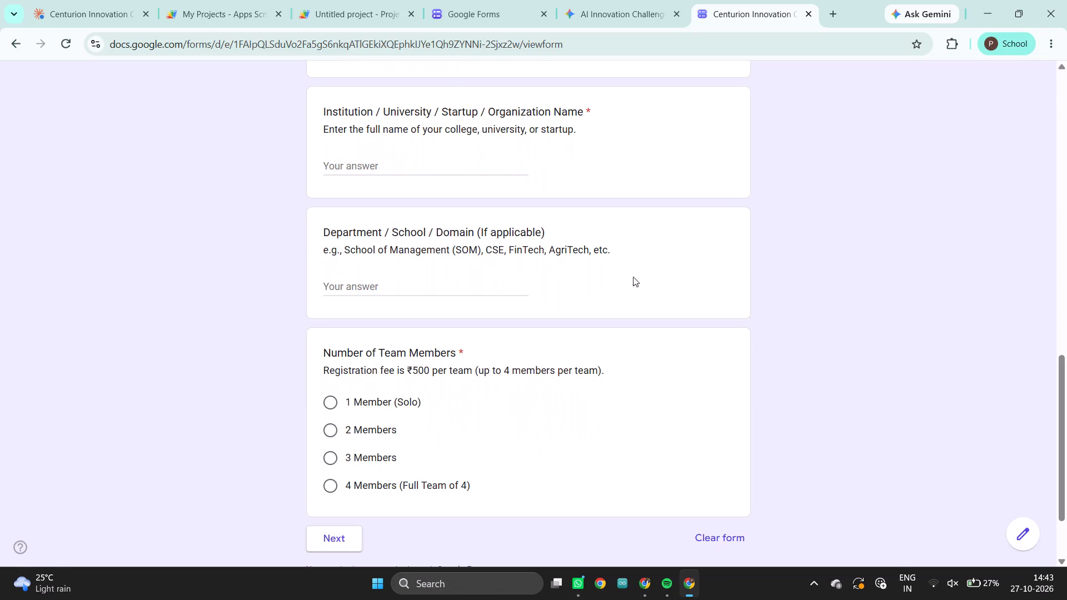
pyautogui.scroll(-1, 638, 294)
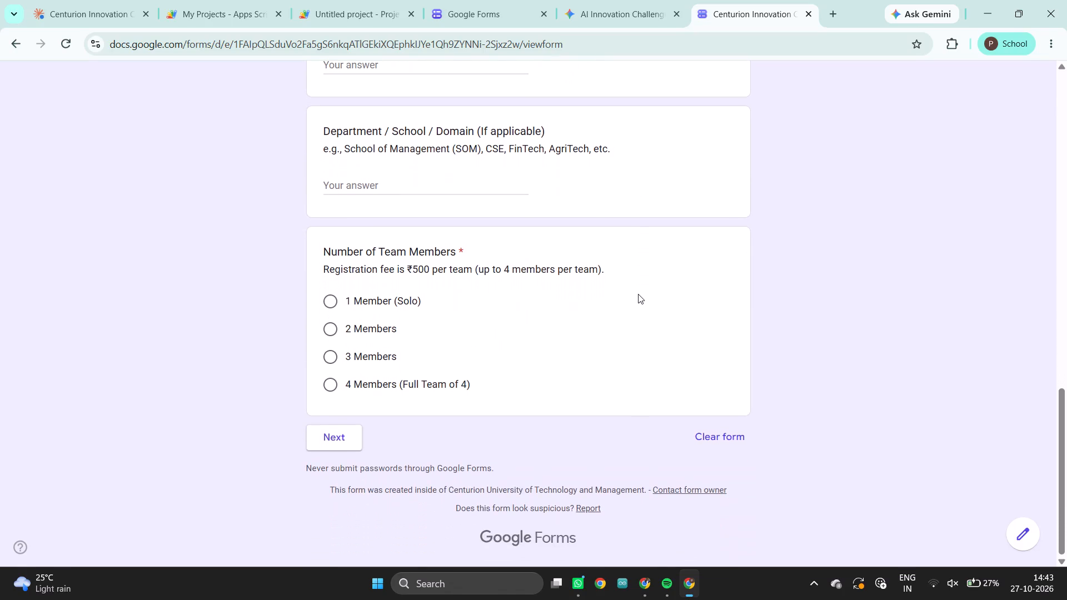
pyautogui.scroll(-1, 638, 294)
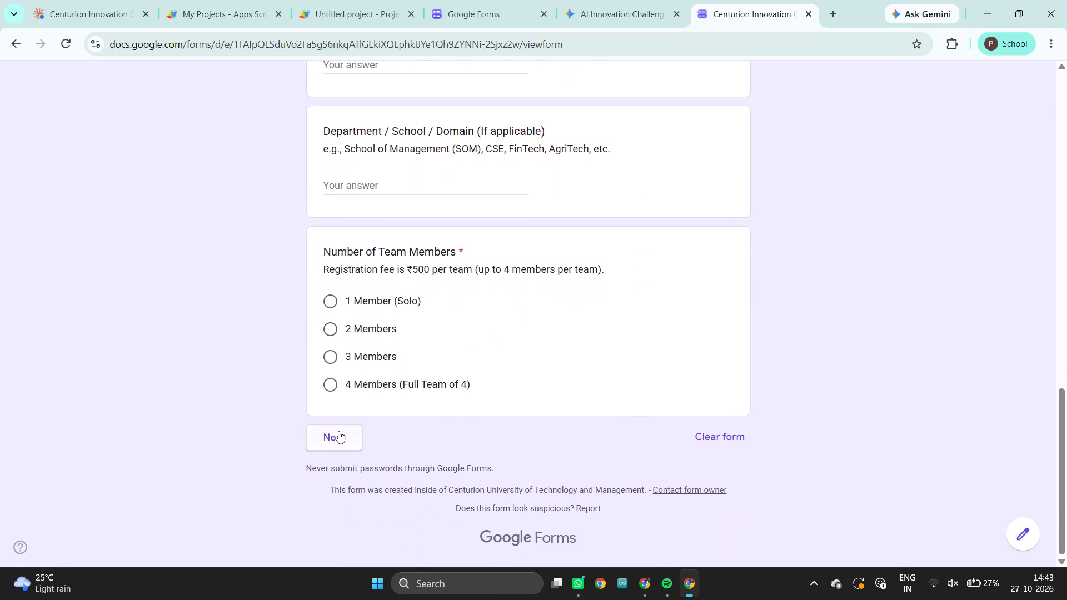
# Try to advance to the next section with the required questions unanswered, and look over the first page again.
pyautogui.click(337, 435)
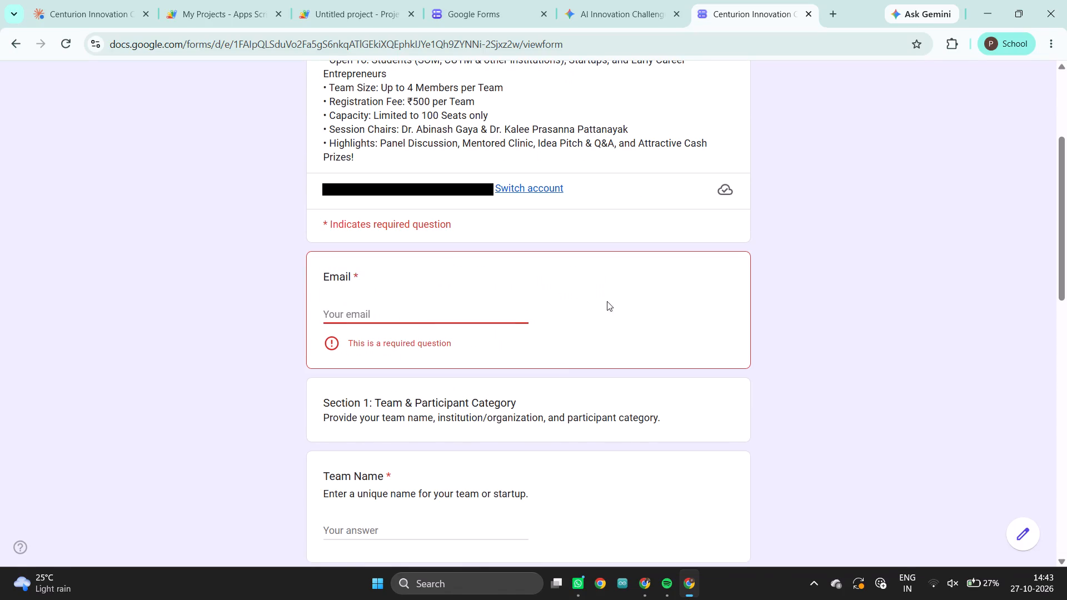
pyautogui.scroll(-1, 606, 294)
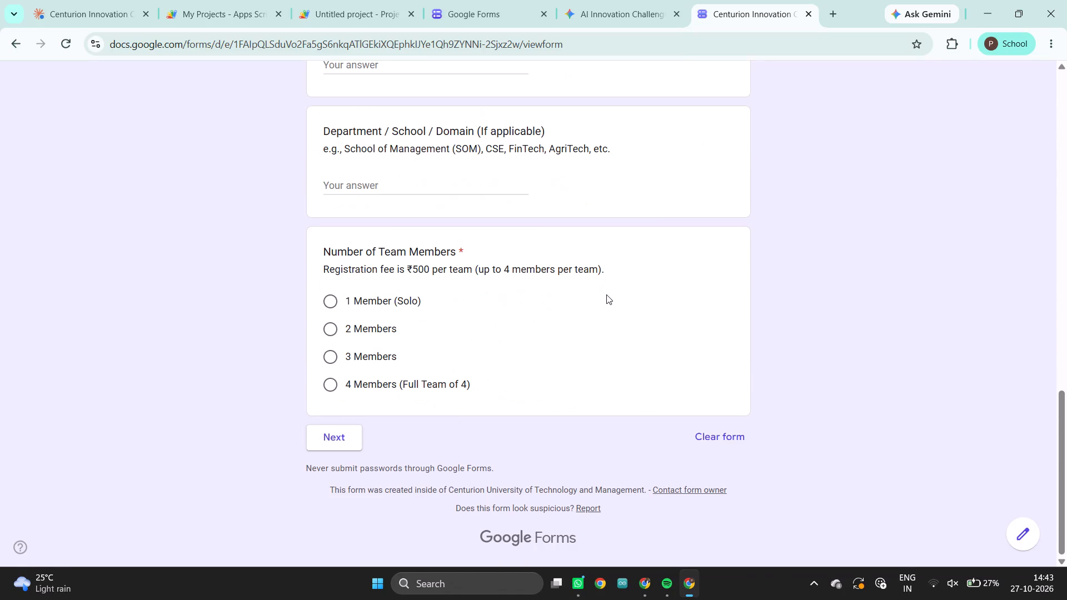
pyautogui.scroll(1, 606, 294)
pyautogui.scroll(-1, 606, 294)
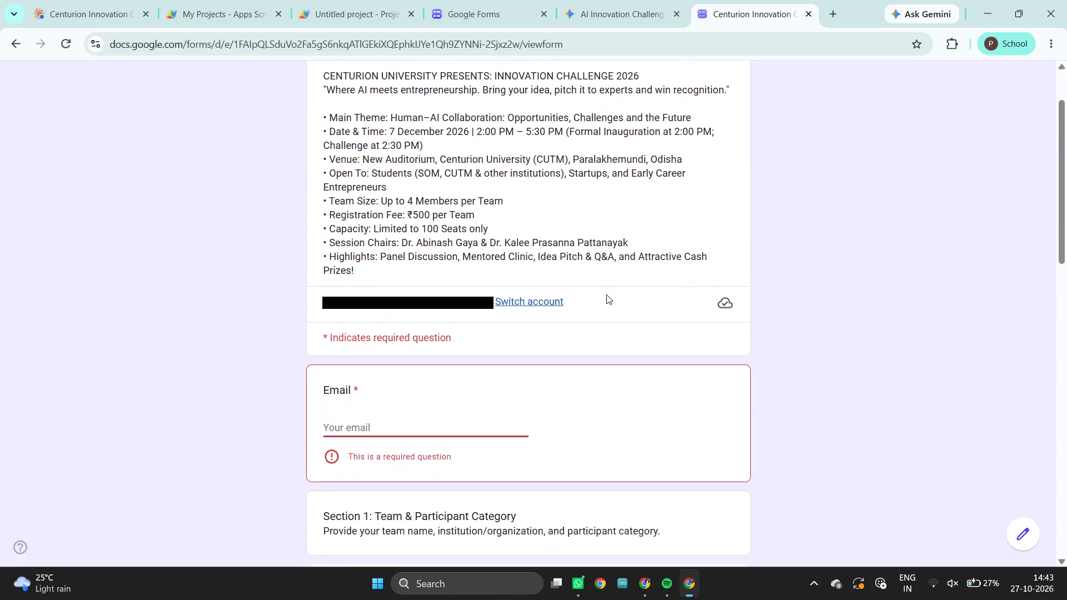
pyautogui.scroll(-1, 606, 294)
pyautogui.scroll(1, 606, 294)
pyautogui.scroll(-1, 606, 294)
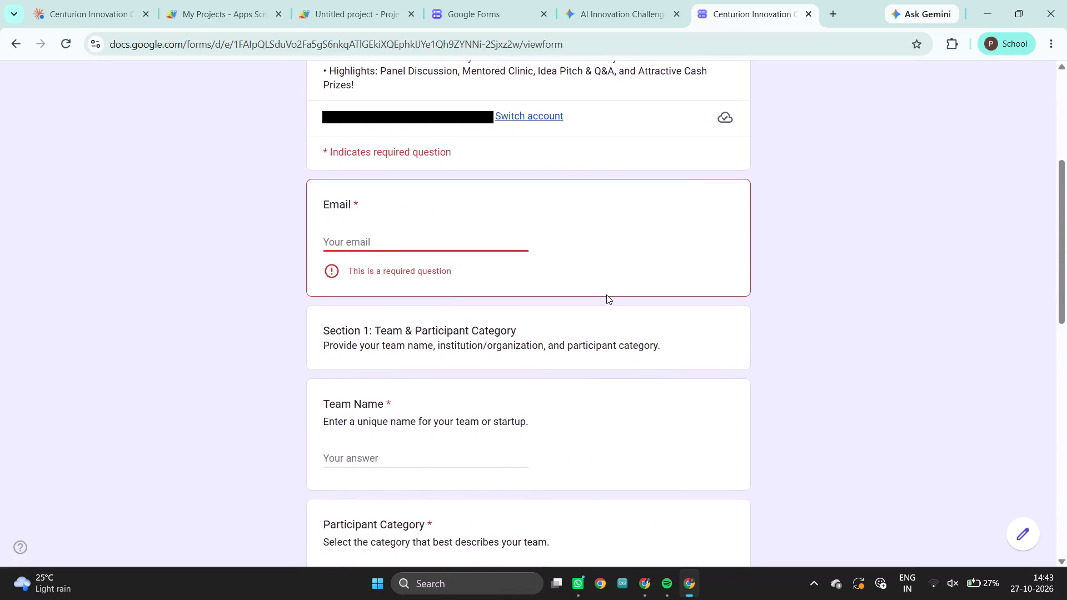
pyautogui.scroll(-1, 606, 294)
pyautogui.scroll(2, 606, 294)
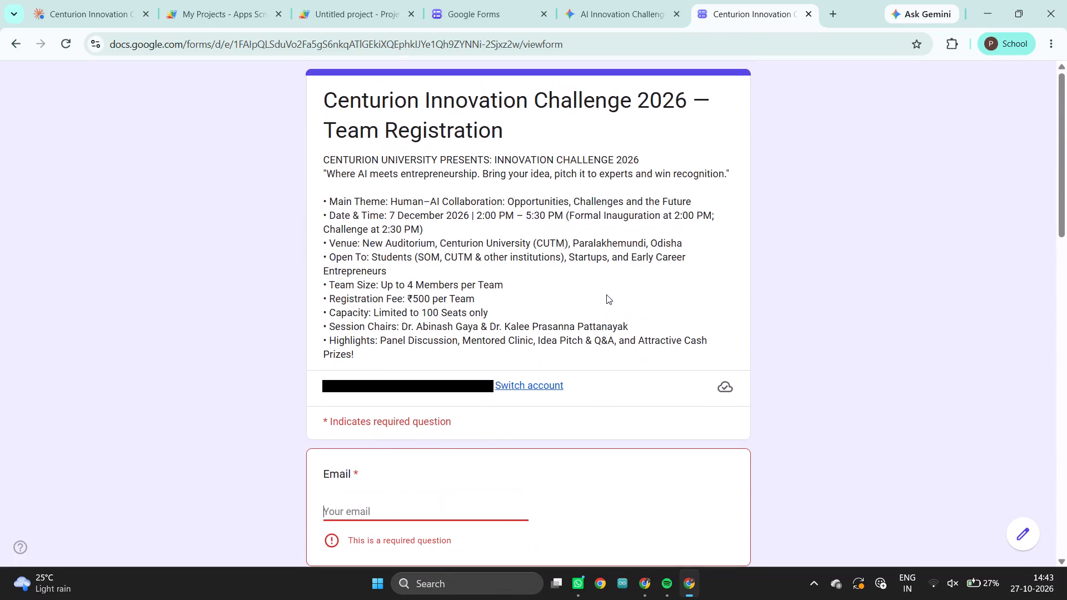
pyautogui.scroll(3, 606, 294)
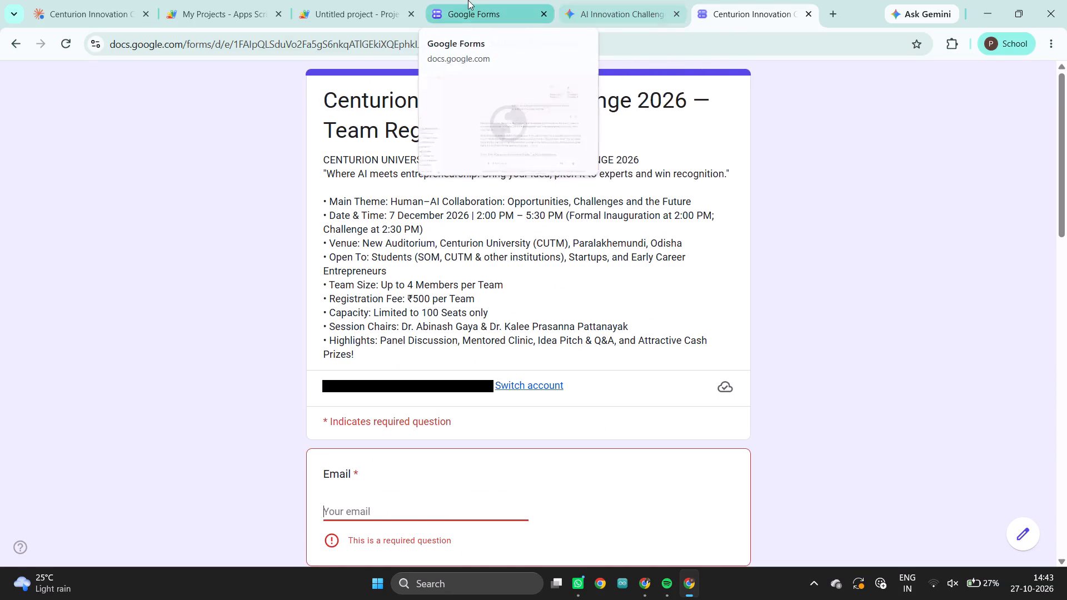
# Open the Centurion Innovation Challenge 2026 registration form from the recent forms on the Google Forms home page.
pyautogui.click(467, 0)
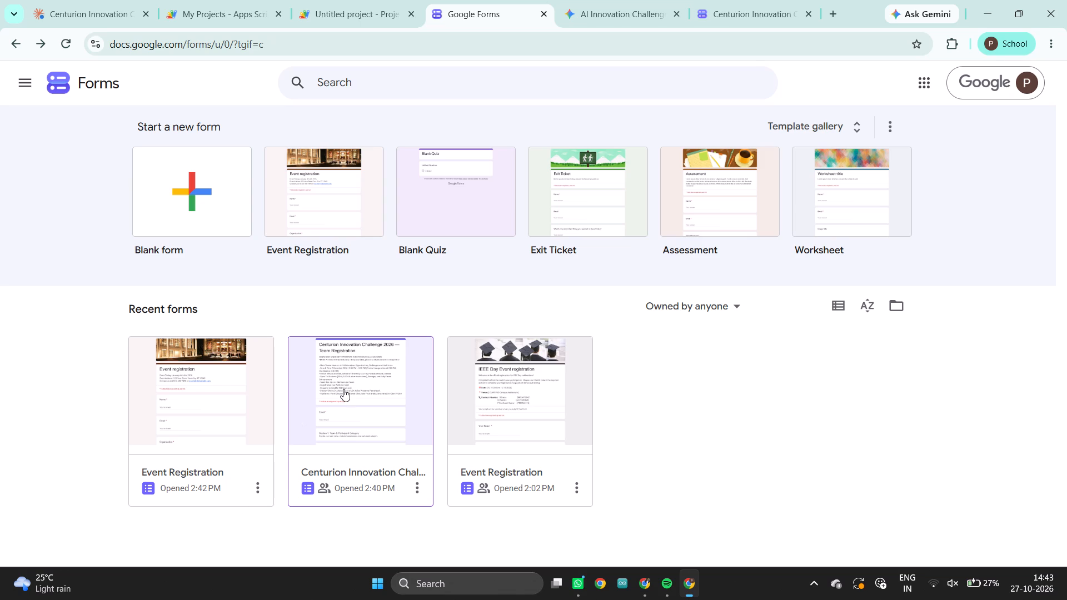
pyautogui.click(364, 413)
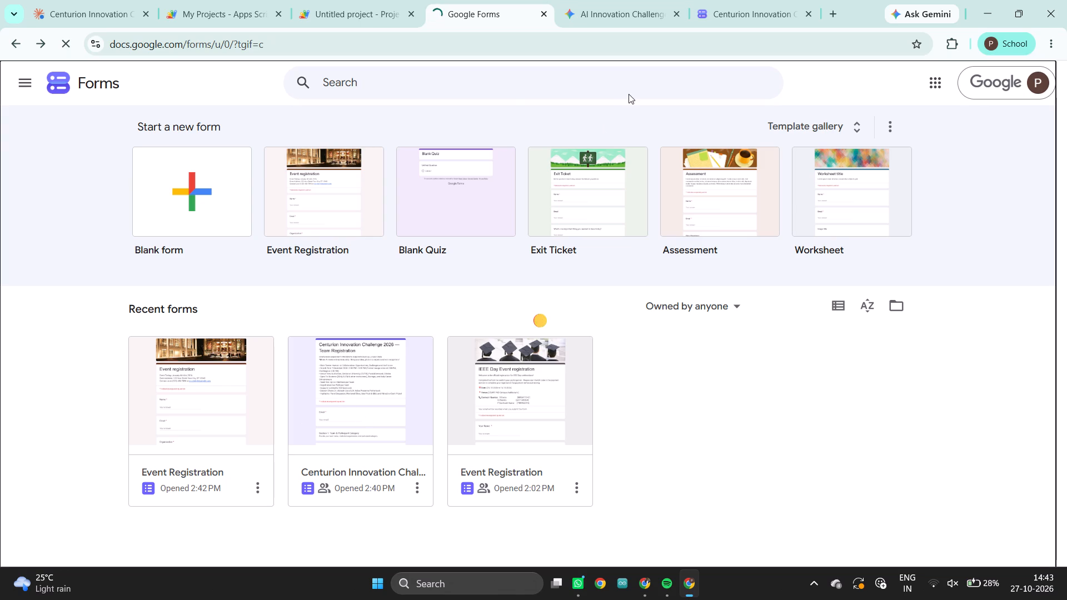
# Return to the live registration form and fill in its required Email field.
pyautogui.click(730, 13)
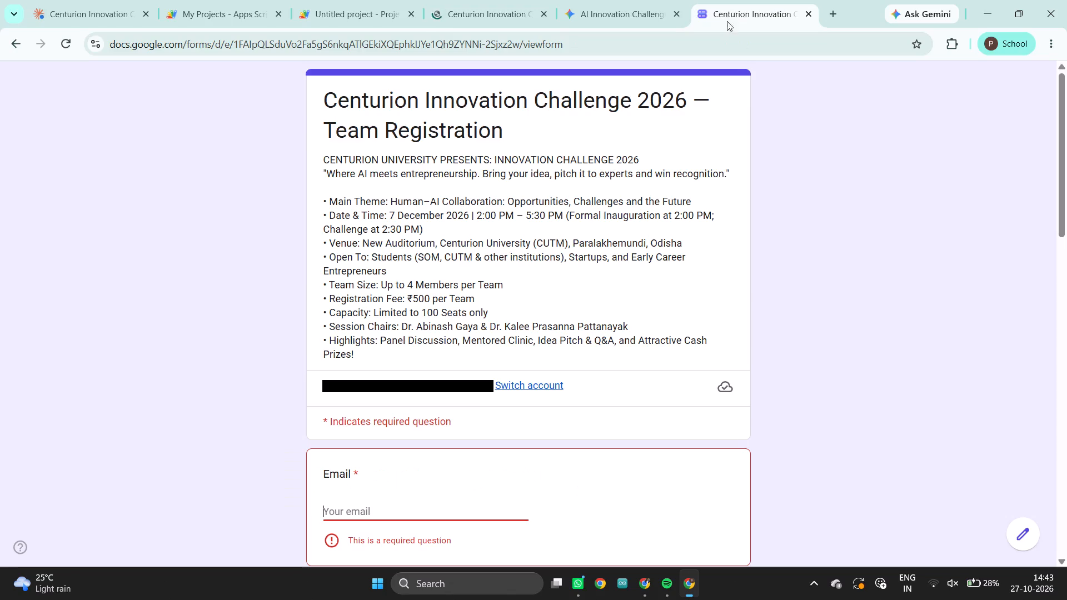
pyautogui.scroll(-2, 574, 284)
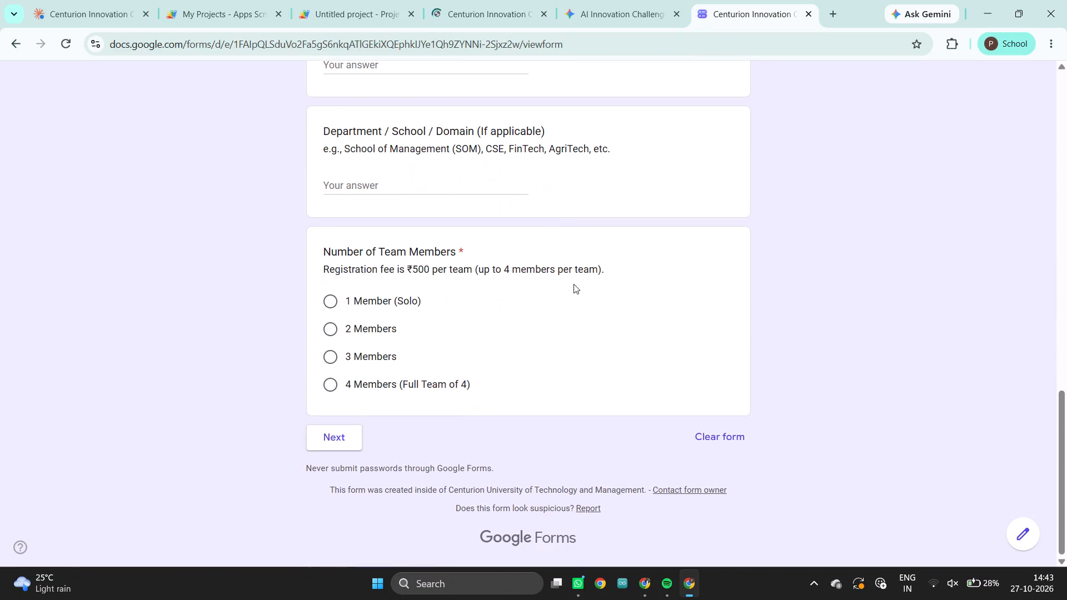
pyautogui.scroll(4, 404, 387)
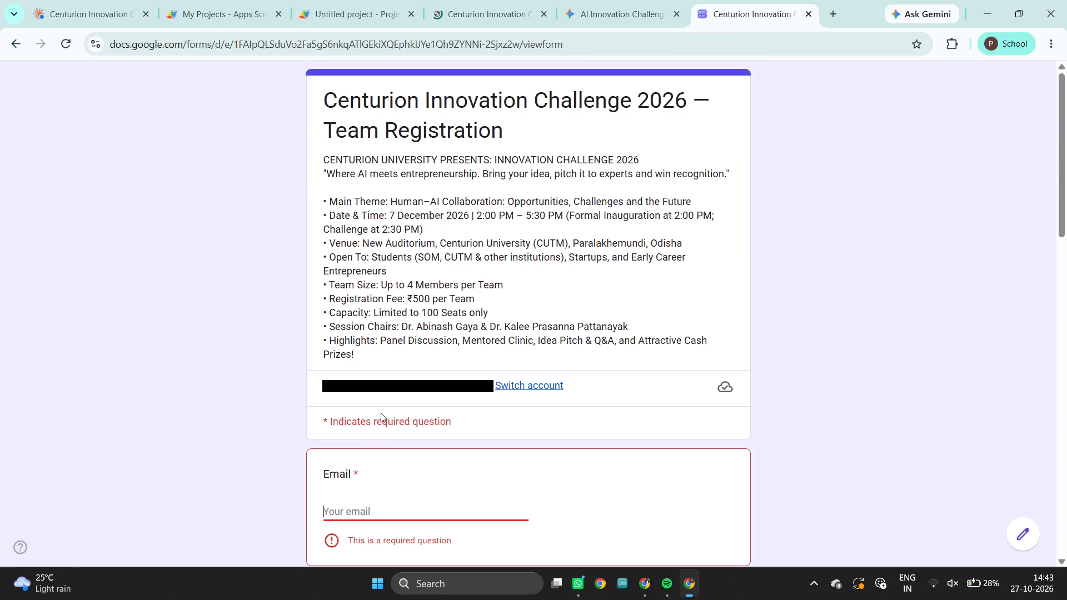
pyautogui.scroll(-1, 381, 413)
pyautogui.click(362, 356)
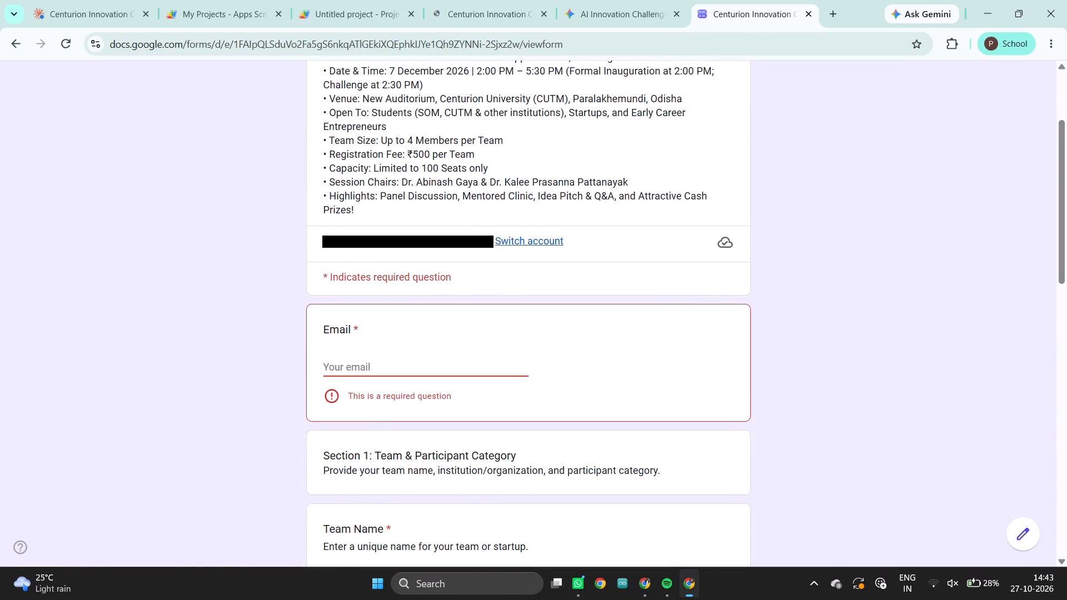
pyautogui.click(362, 360)
pyautogui.click(420, 388)
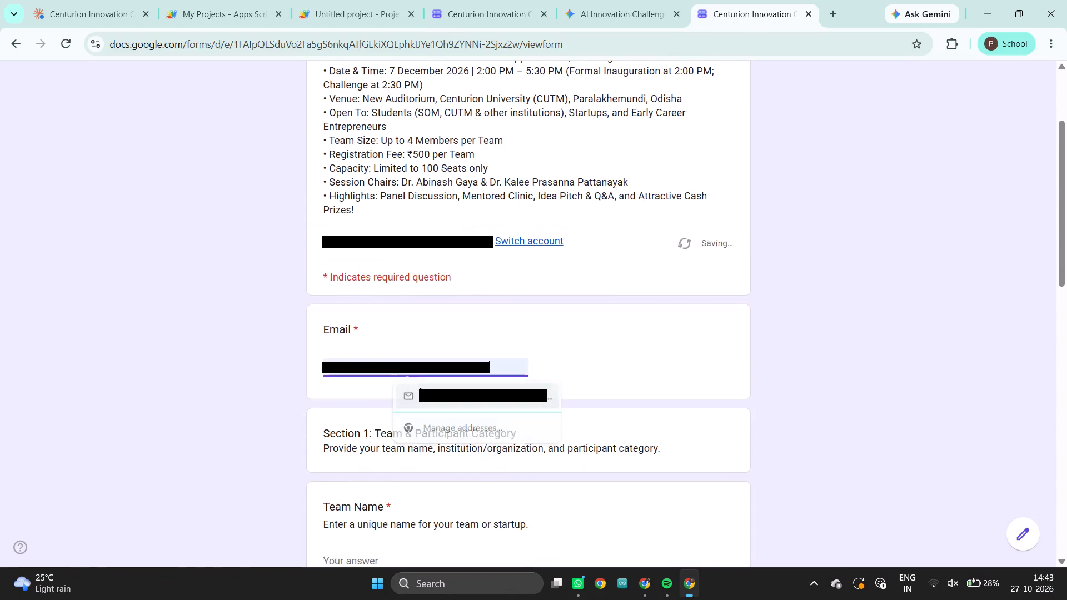
# Enter kutbt as the Team Name and choose Students — Centurion University (SOM / CUTM) as the Participant Category.
pyautogui.scroll(-1, 420, 388)
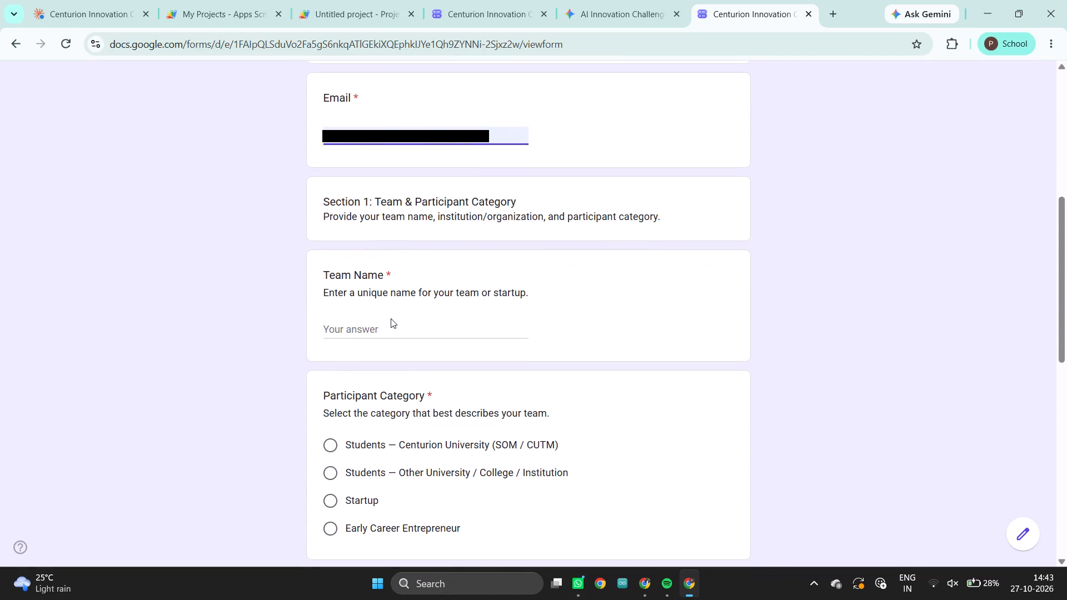
pyautogui.click(391, 318)
pyautogui.click(389, 323)
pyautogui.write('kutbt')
pyautogui.scroll(-1, 400, 366)
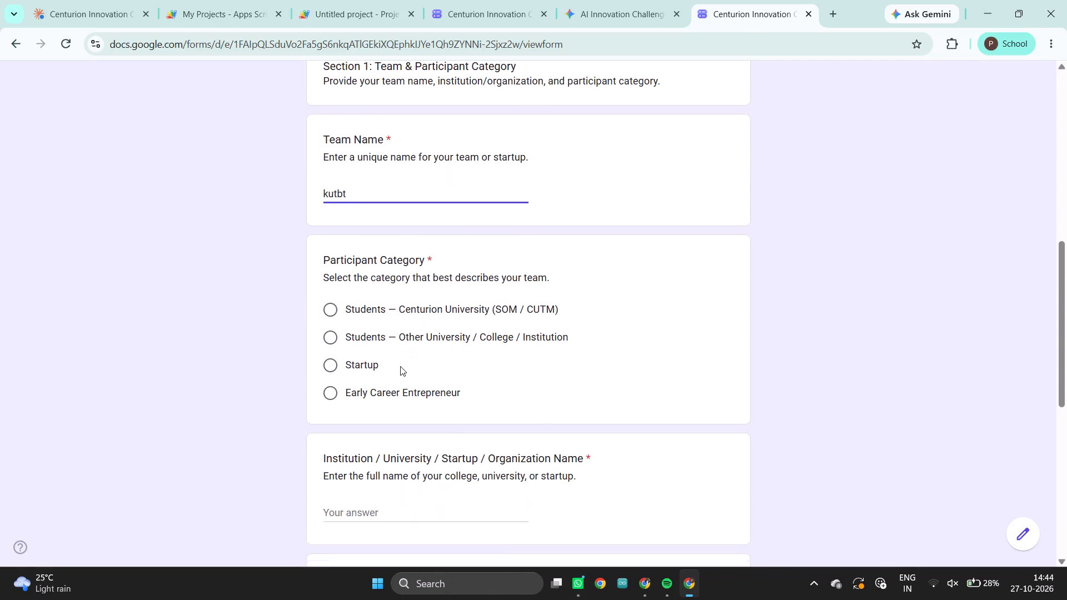
pyautogui.click(328, 310)
pyautogui.click(331, 300)
# Enter ",byuliyuy" as the Institution / Organization Name and "utlytly" as the Department / School / Domain.
pyautogui.scroll(-1, 392, 401)
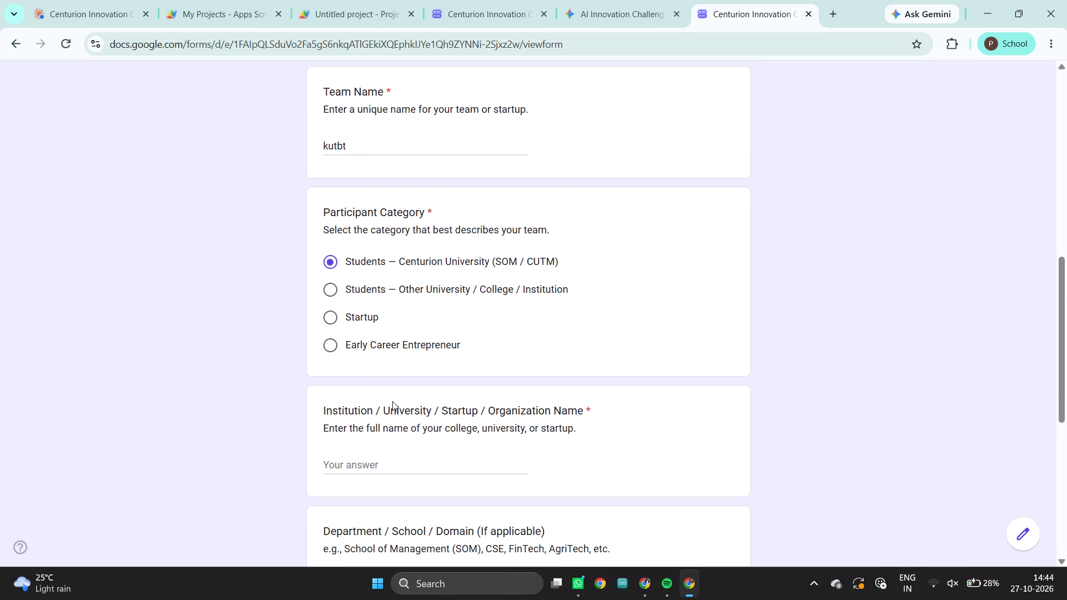
pyautogui.scroll(-1, 392, 401)
pyautogui.click(371, 354)
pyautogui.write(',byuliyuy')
pyautogui.scroll(-1, 427, 401)
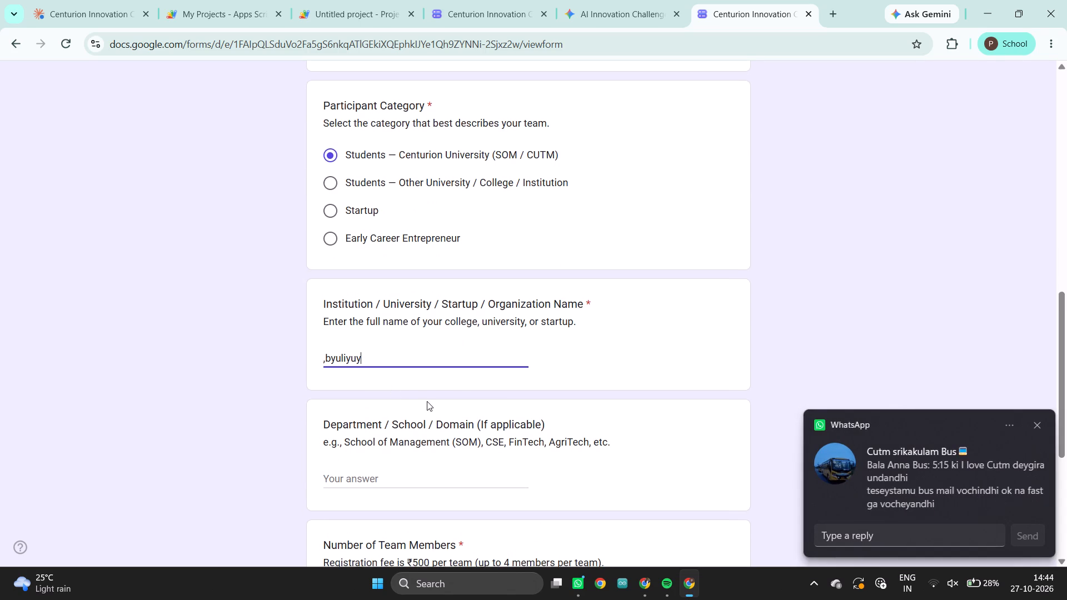
pyautogui.scroll(-1, 427, 401)
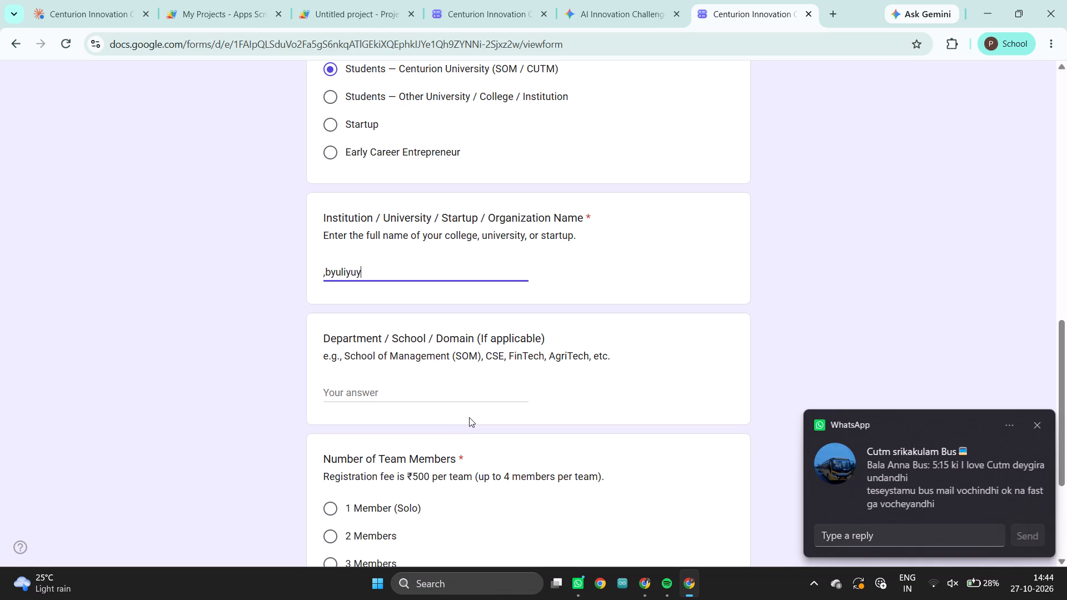
pyautogui.scroll(-1, 469, 417)
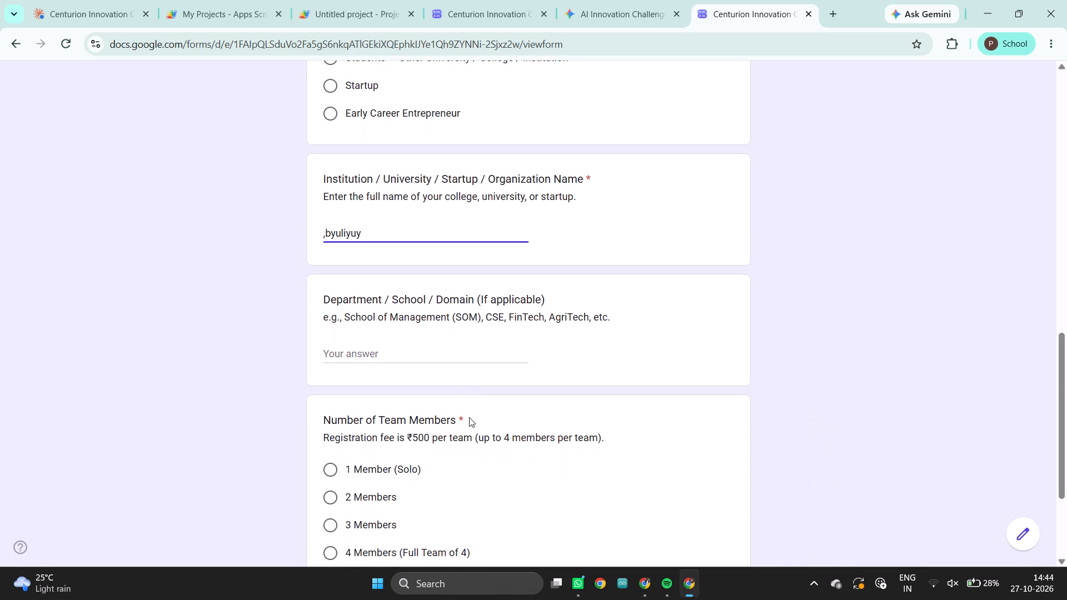
pyautogui.scroll(-1, 469, 417)
pyautogui.click(391, 342)
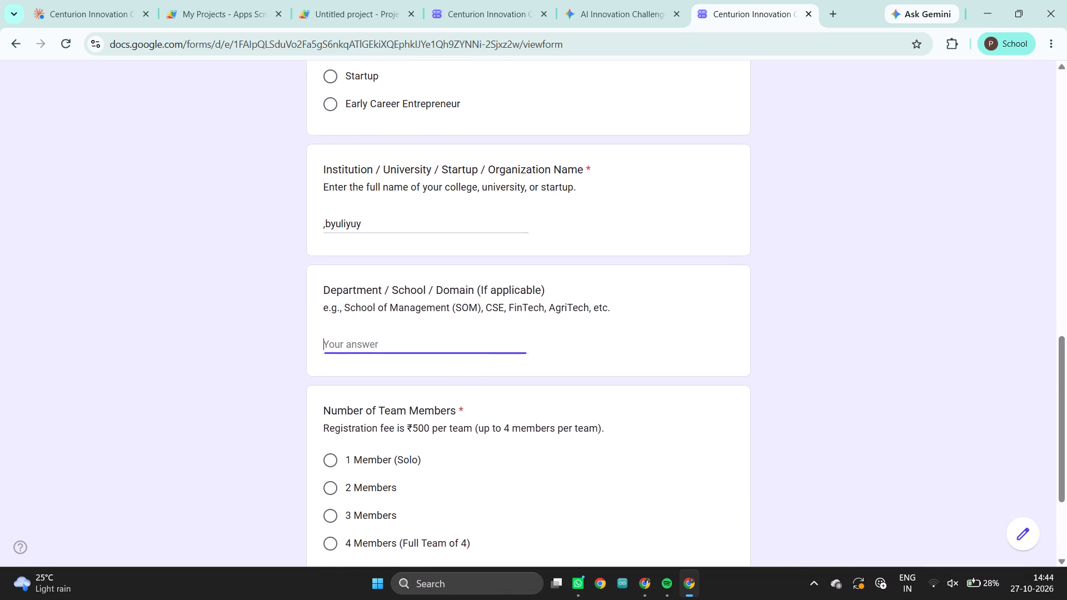
pyautogui.hotkey('ctrl', 'alt', 'k')
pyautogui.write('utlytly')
# Choose 3 Members for Number of Team Members and advance to the form's next section.
pyautogui.scroll(-1, 394, 357)
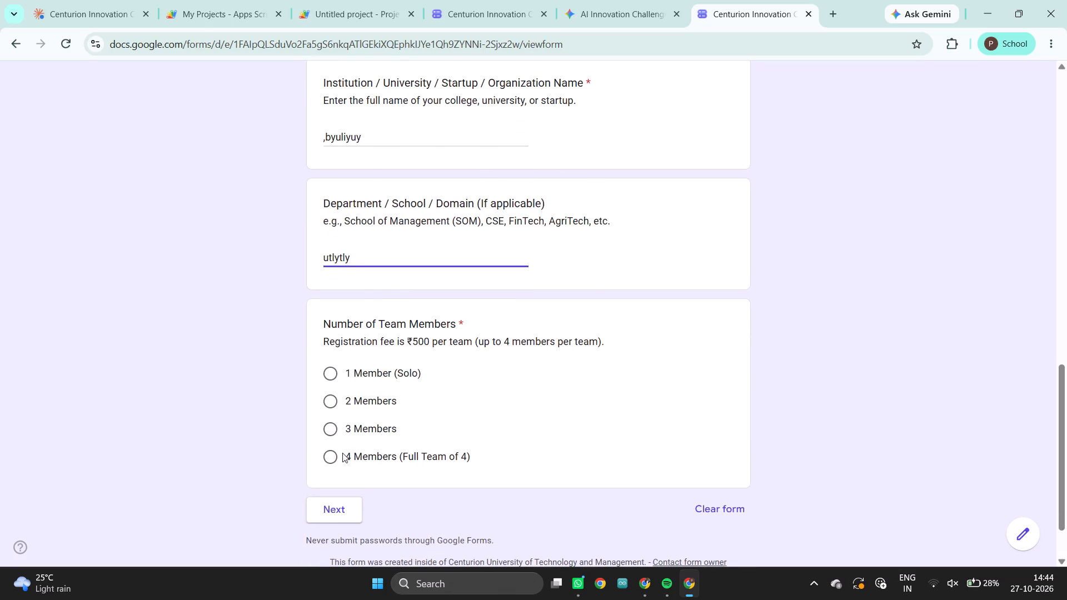
pyautogui.click(333, 428)
pyautogui.scroll(-1, 397, 465)
pyautogui.click(333, 428)
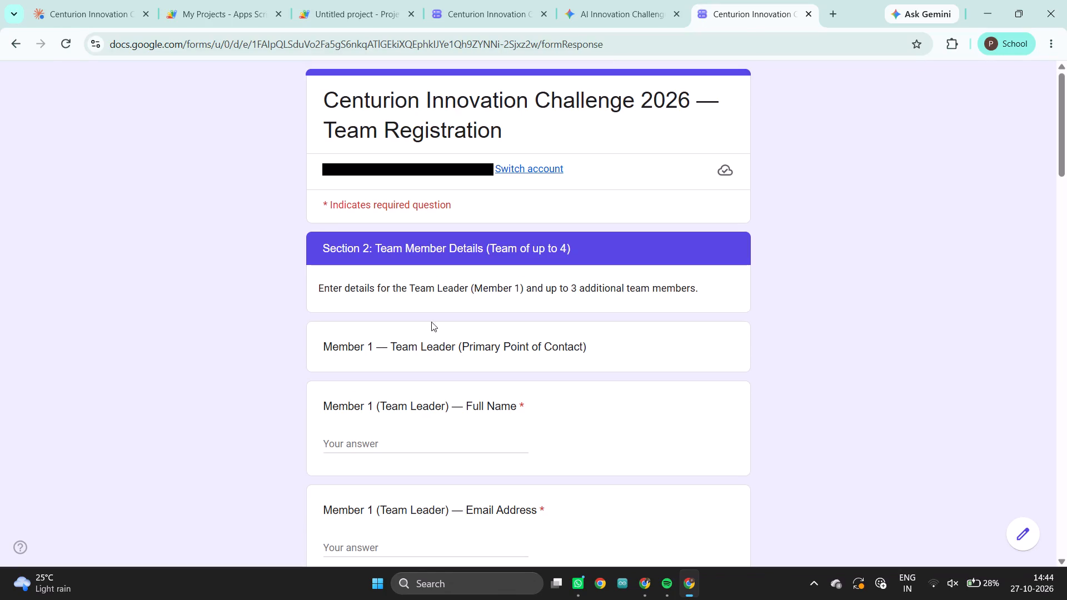
# Review the Section 2 team member questions, from the Member 1 team leader details through Member 4.
pyautogui.scroll(-1, 460, 341)
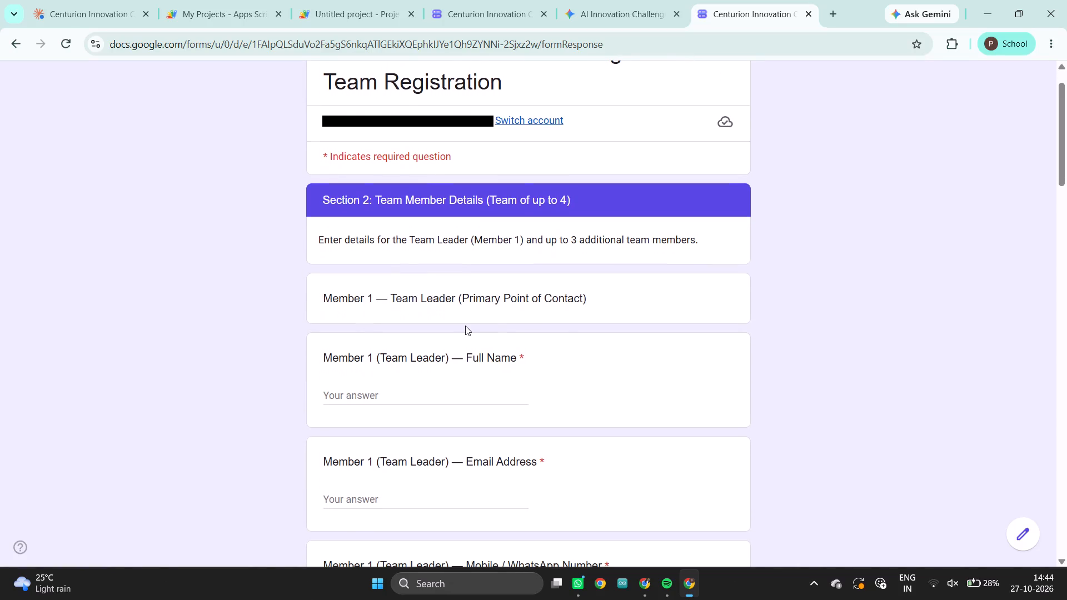
pyautogui.scroll(-1, 481, 385)
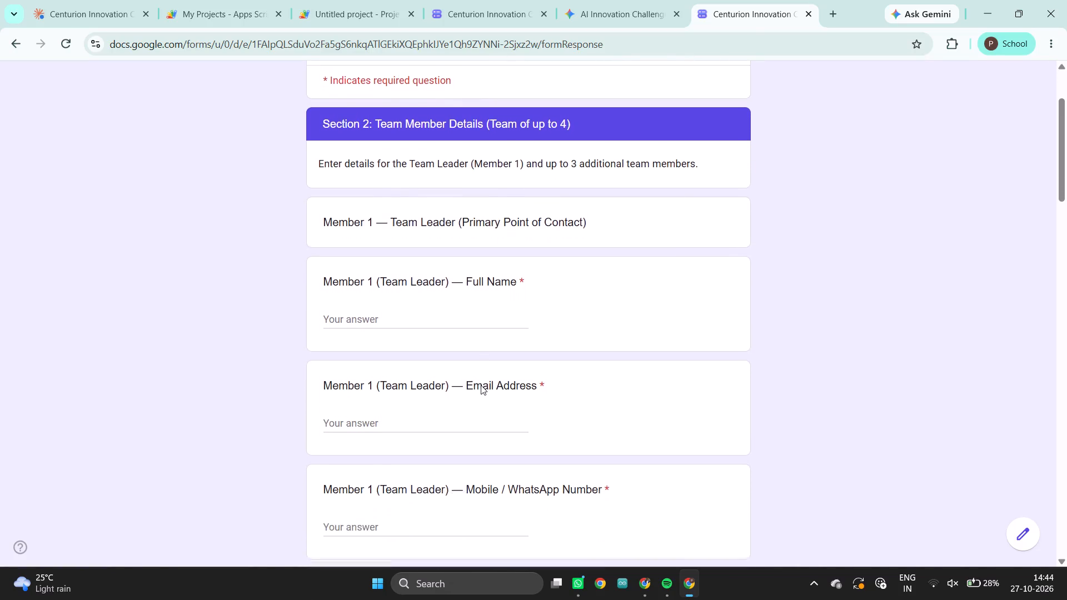
pyautogui.scroll(-1, 481, 385)
pyautogui.scroll(-1, 483, 322)
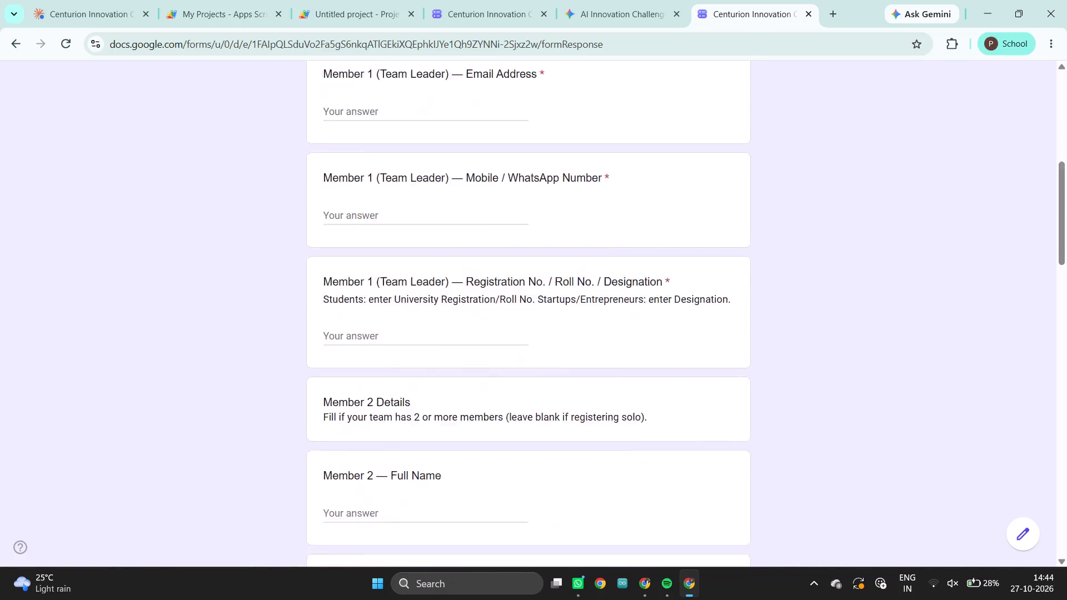
pyautogui.scroll(-2, 500, 354)
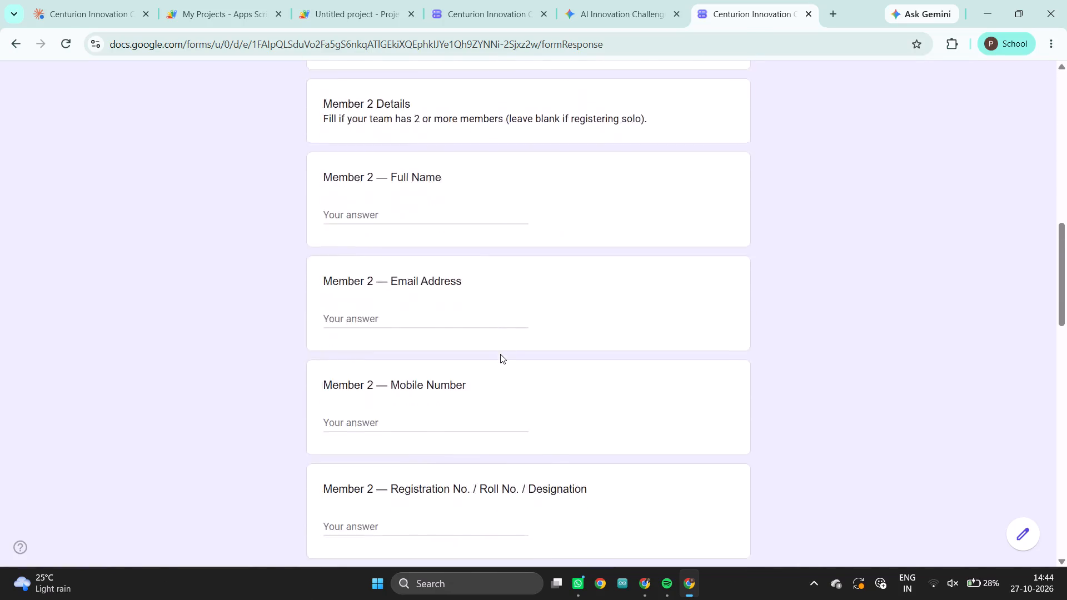
pyautogui.scroll(-2, 500, 354)
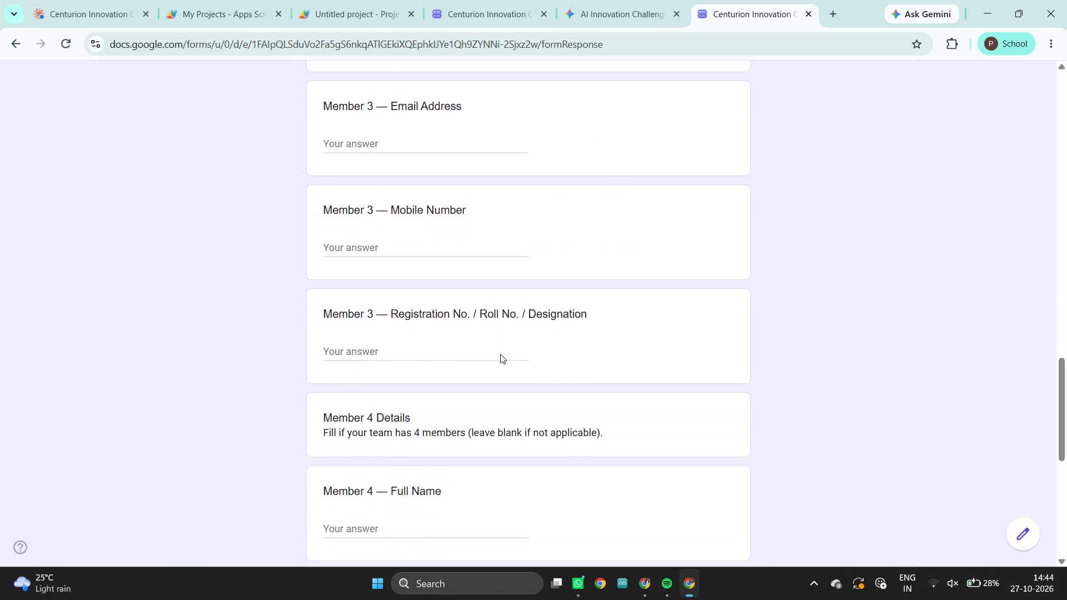
pyautogui.scroll(-2, 500, 354)
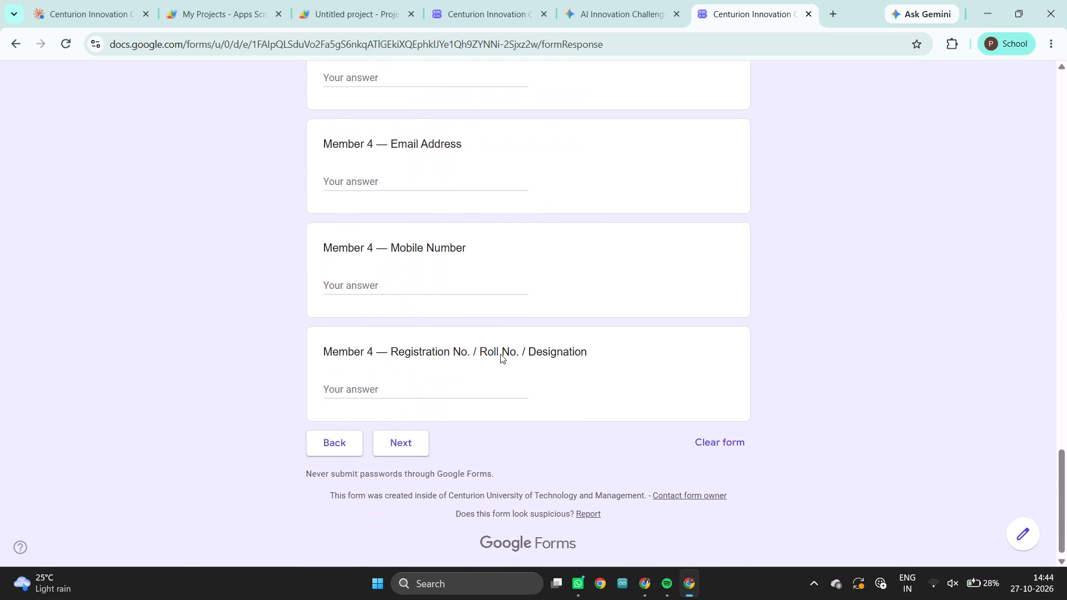
# Try to advance past Section 2 with the required team leader questions unanswered, and look back over the member questions.
pyautogui.scroll(-1, 500, 354)
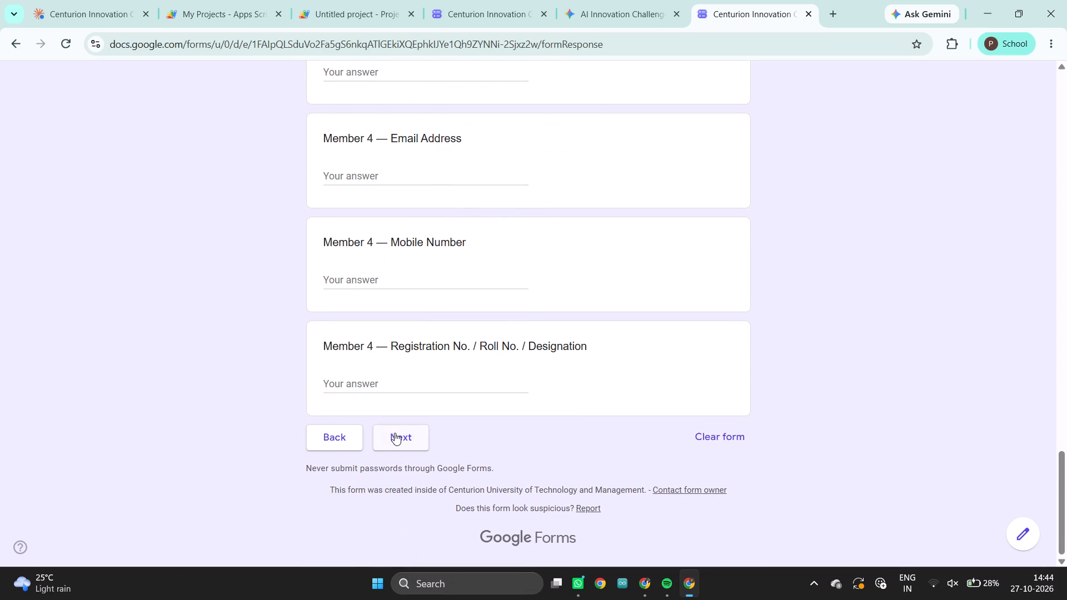
pyautogui.click(405, 434)
pyautogui.scroll(1, 448, 304)
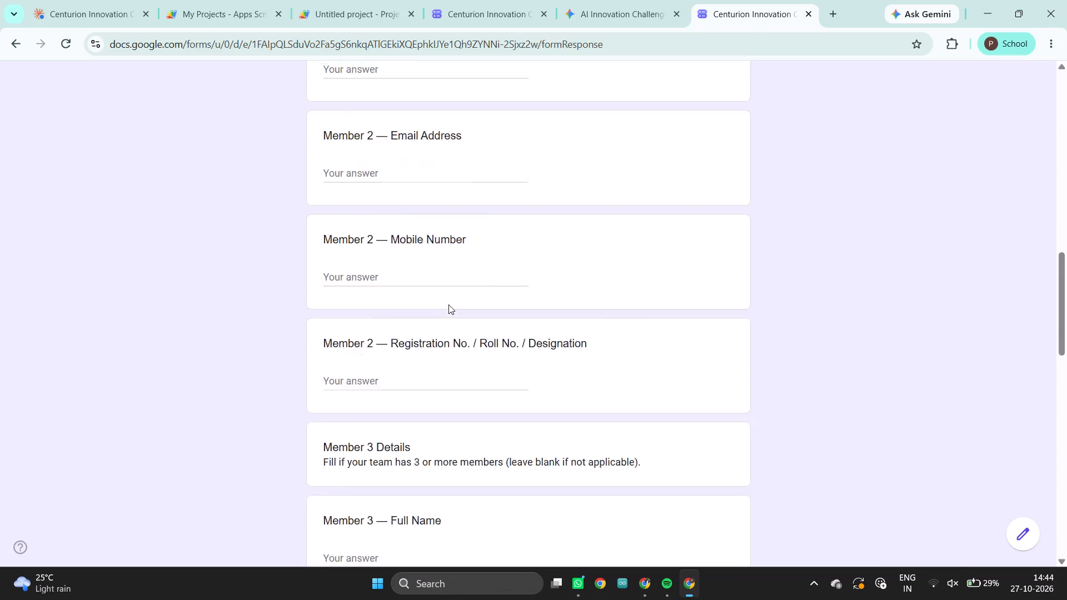
pyautogui.scroll(2, 448, 304)
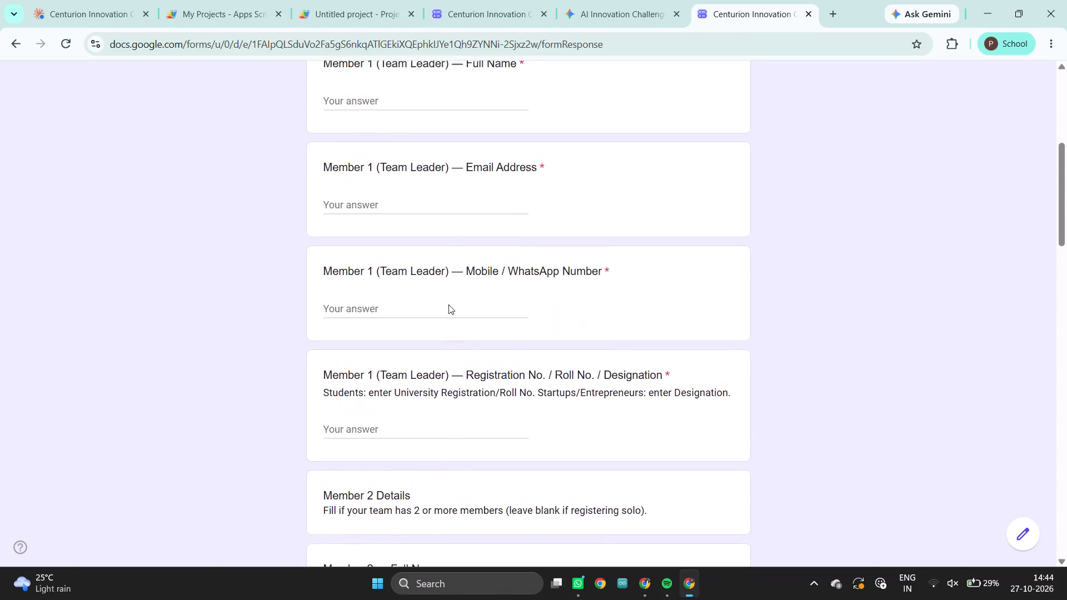
pyautogui.scroll(1, 448, 304)
pyautogui.scroll(-3, 448, 304)
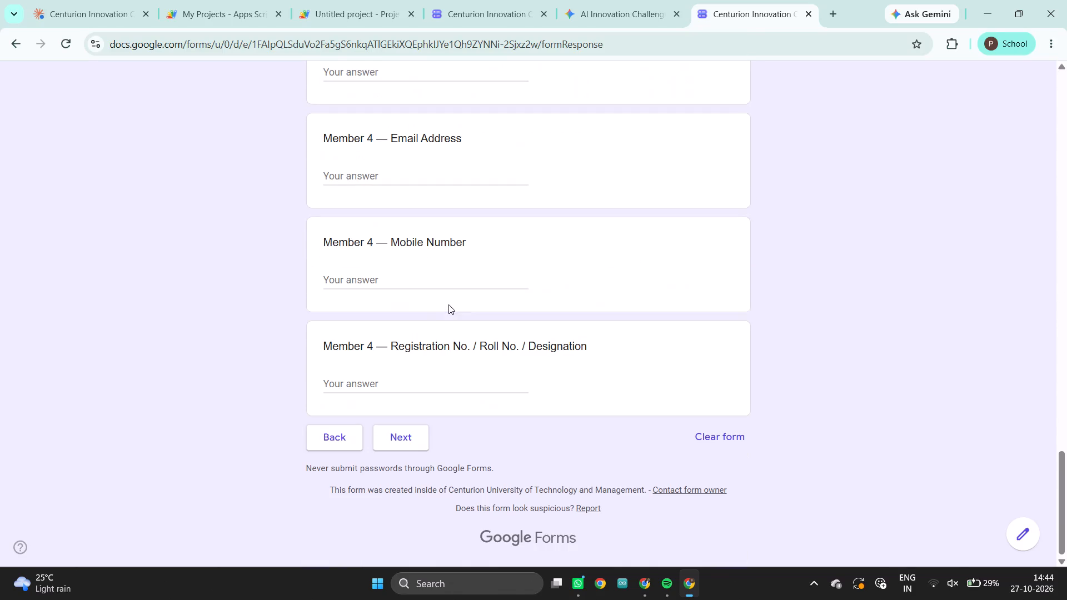
pyautogui.click(405, 434)
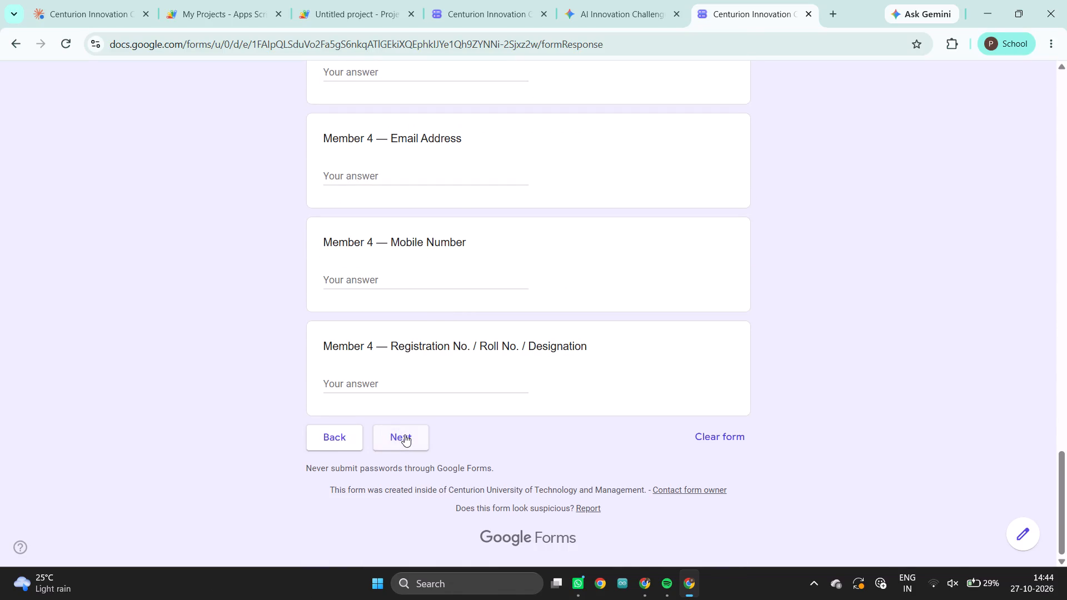
pyautogui.click(405, 434)
pyautogui.tripleClick(405, 434)
pyautogui.scroll(6, 438, 360)
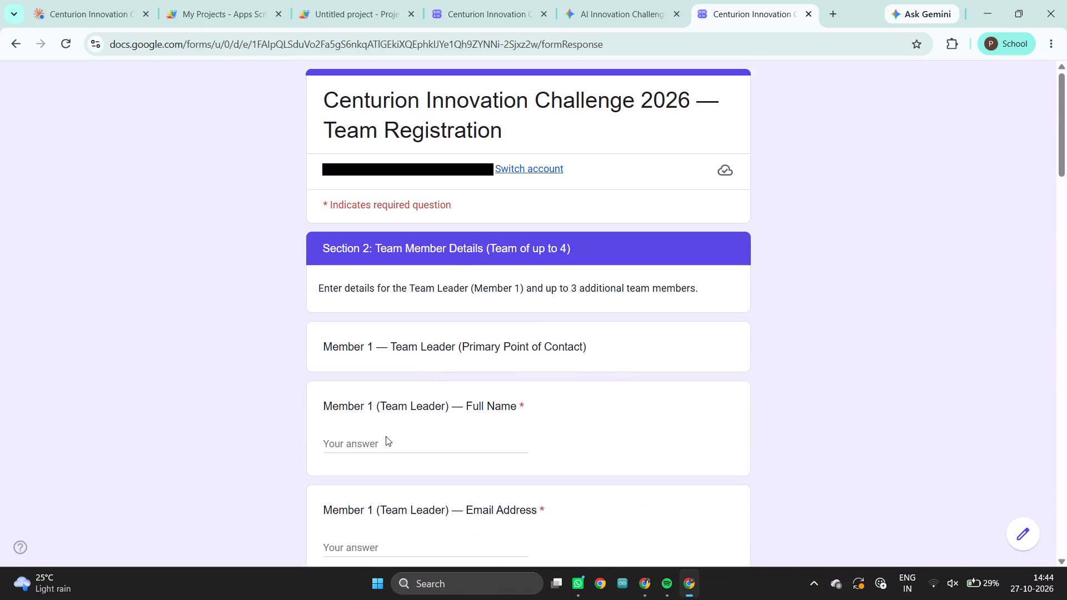
pyautogui.click(386, 443)
pyautogui.click(369, 441)
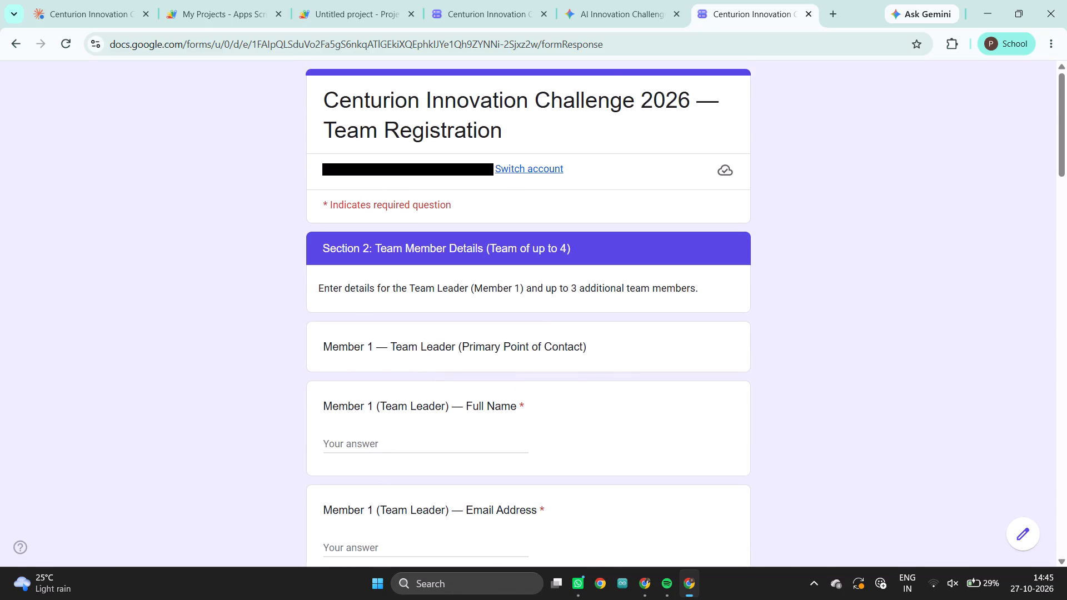
# Return to the registration form's editor and review its sections from the Section 1 description through the Section 5 schedule and declaration.
pyautogui.click(483, 0)
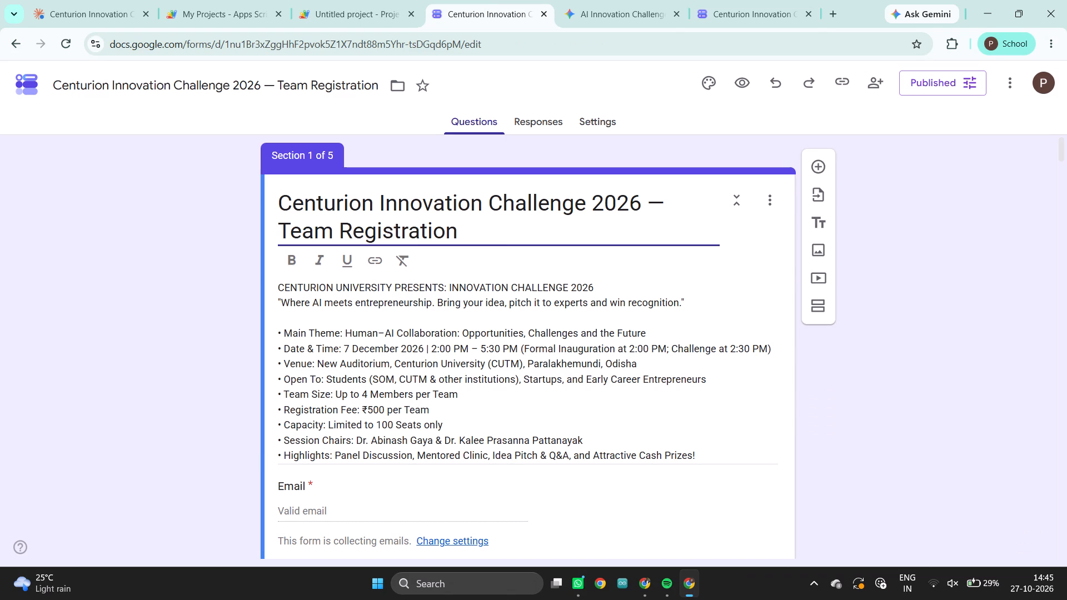
pyautogui.click(207, 352)
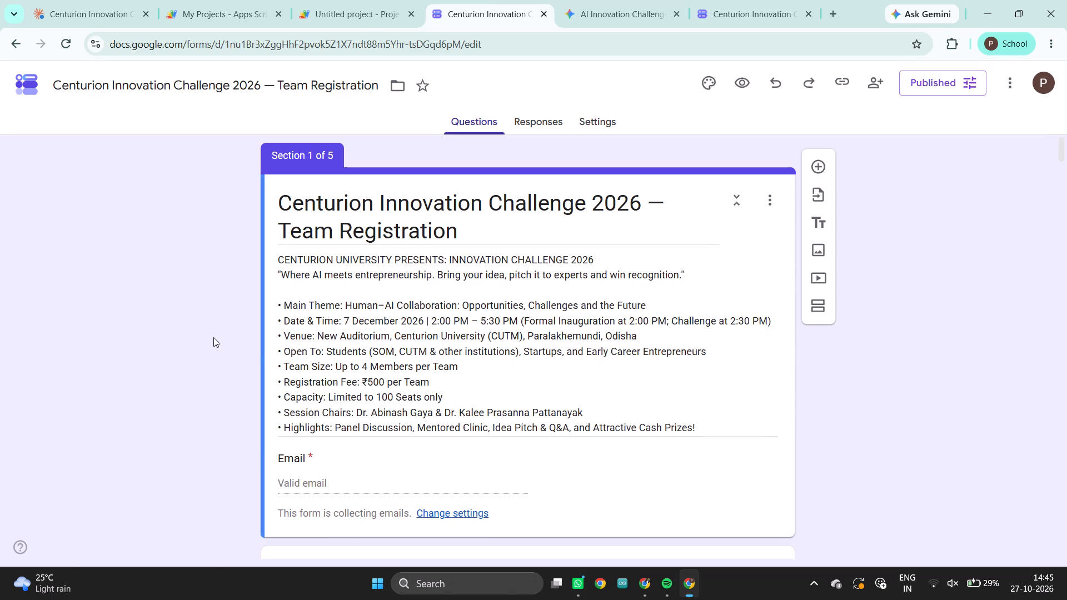
pyautogui.scroll(-1, 811, 387)
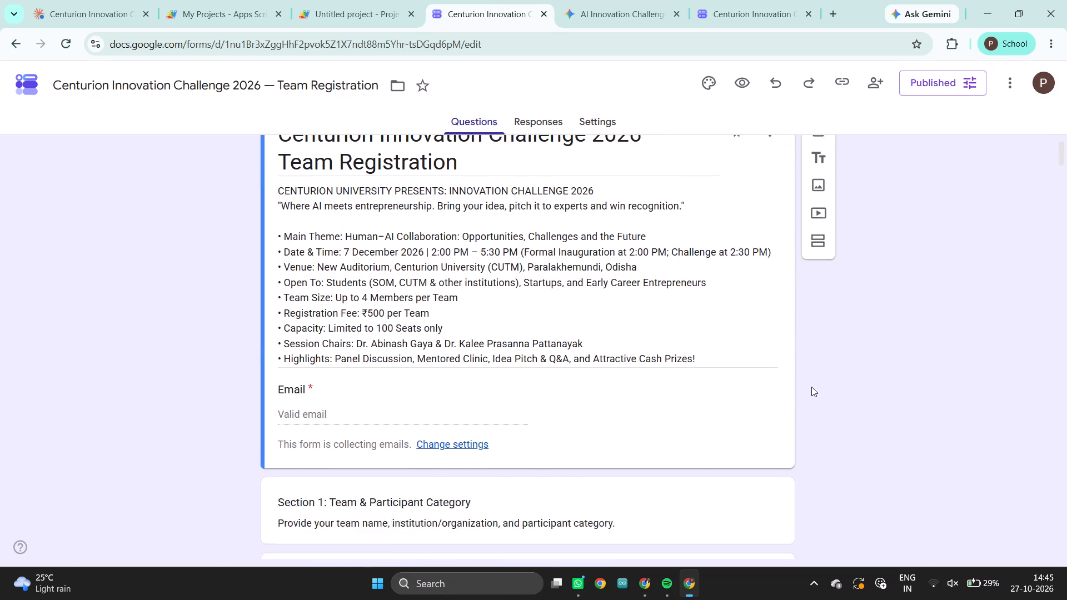
pyautogui.scroll(-2, 811, 387)
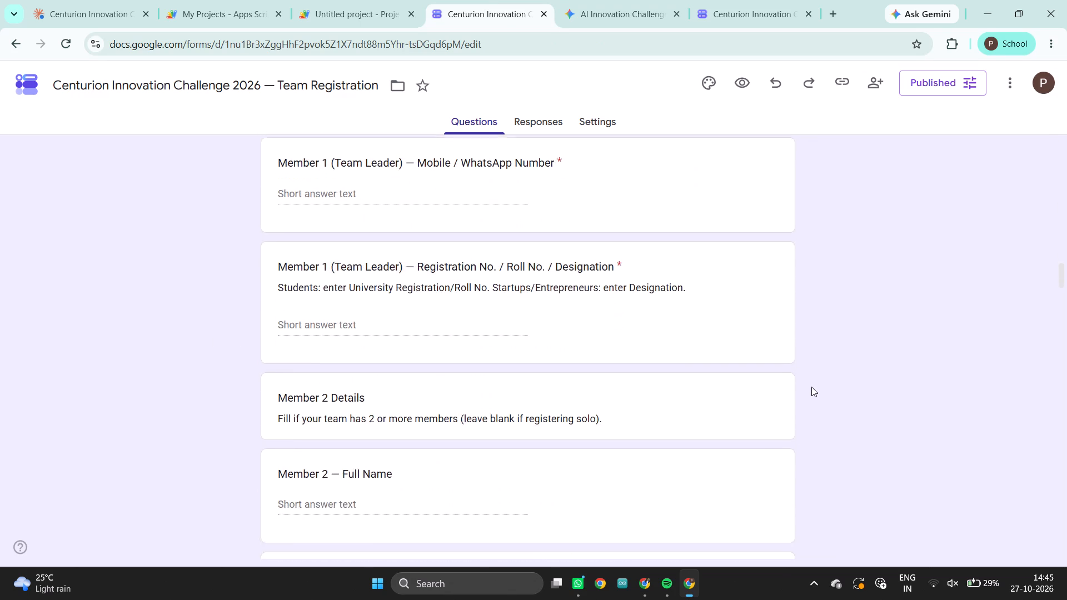
pyautogui.scroll(-4, 811, 387)
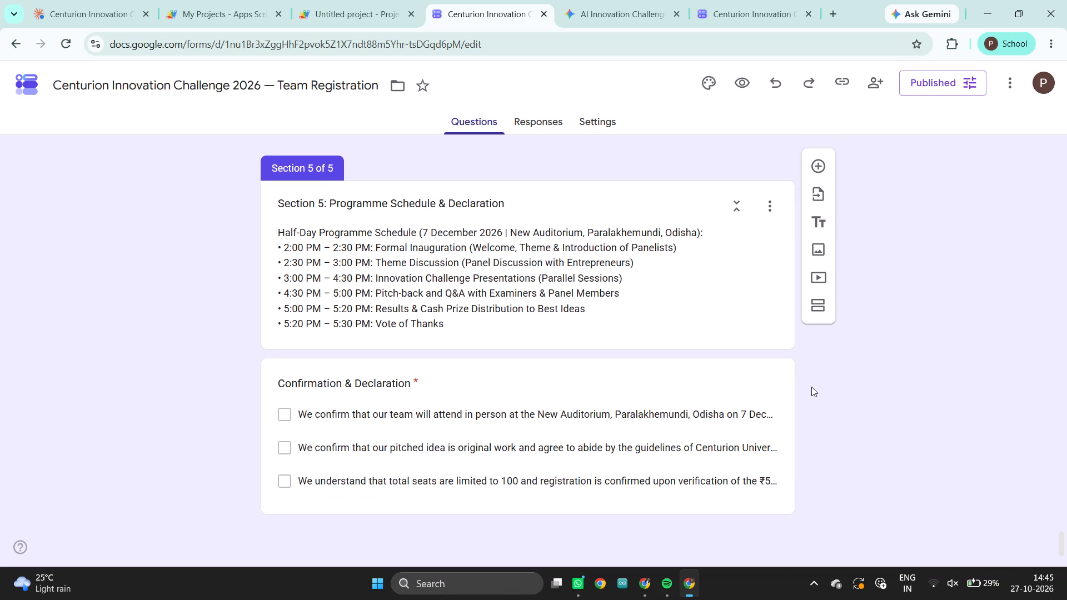
pyautogui.scroll(1, 811, 387)
pyautogui.scroll(-1, 811, 387)
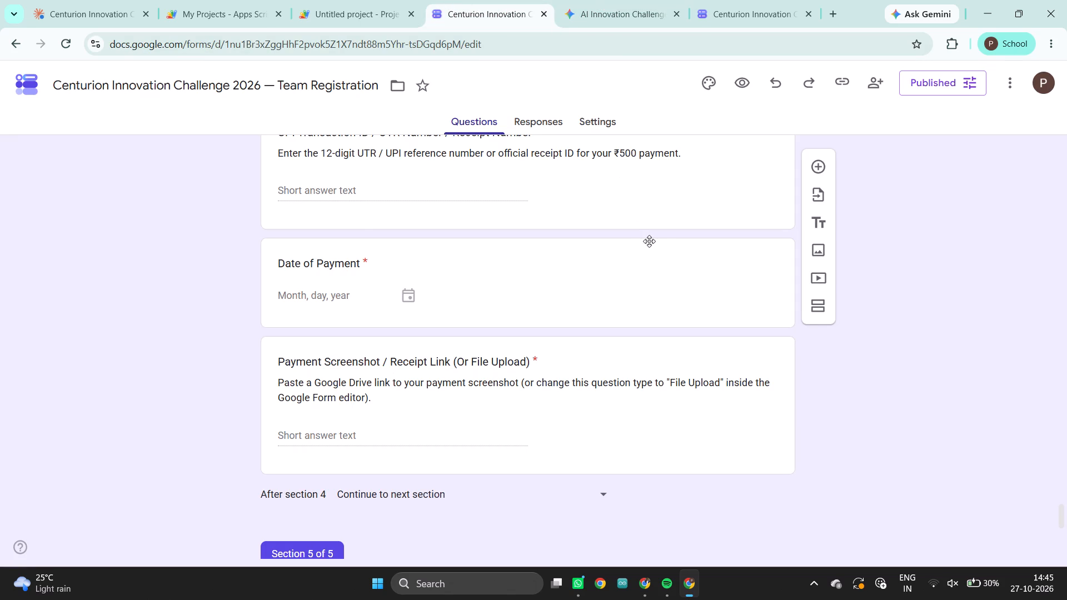
pyautogui.scroll(1, 652, 248)
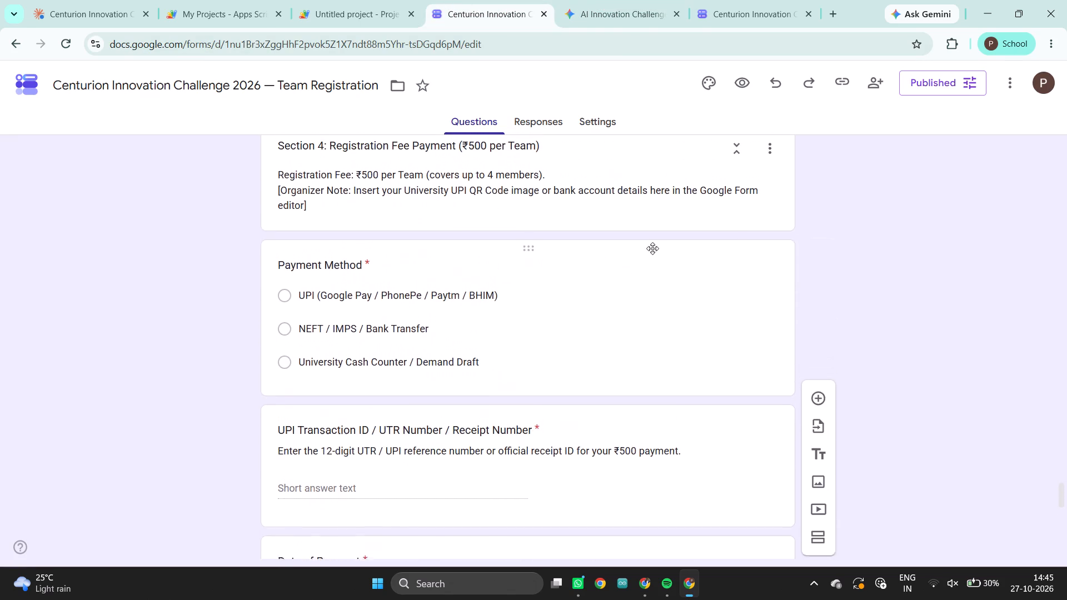
pyautogui.scroll(-1, 652, 248)
pyautogui.scroll(1, 652, 248)
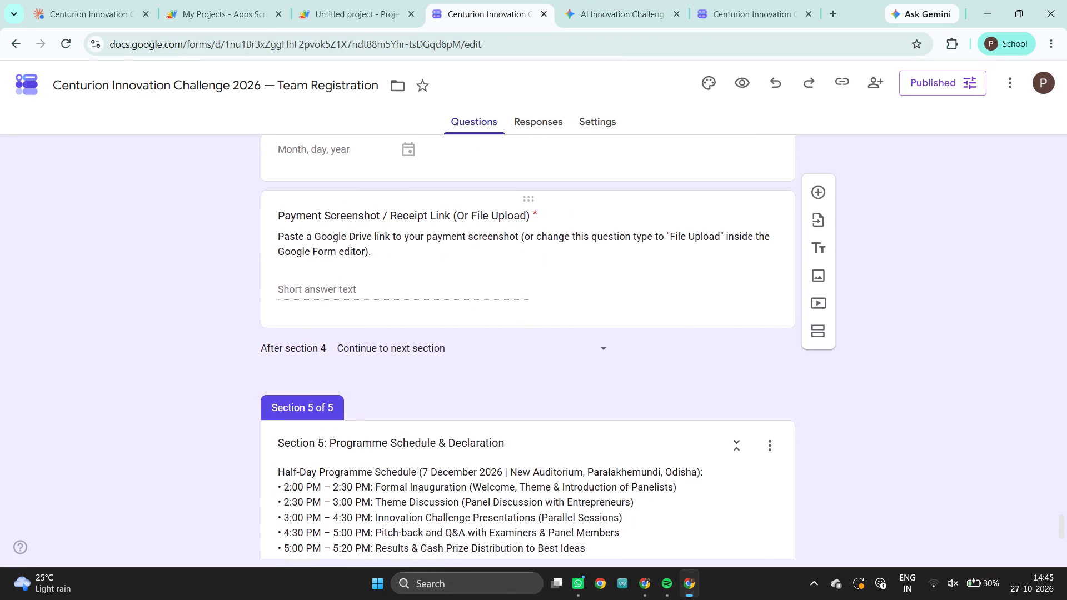
pyautogui.scroll(-1, 652, 248)
pyautogui.scroll(1, 652, 248)
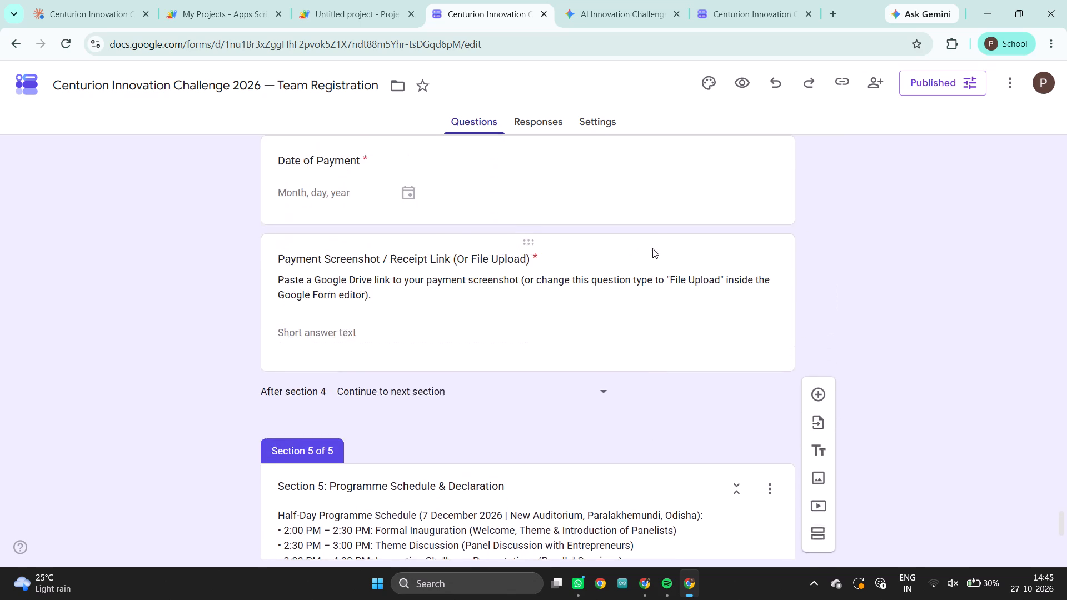
# Link the registration form's responses to a newly created Google Sheets spreadsheet.
pyautogui.scroll(5, 652, 248)
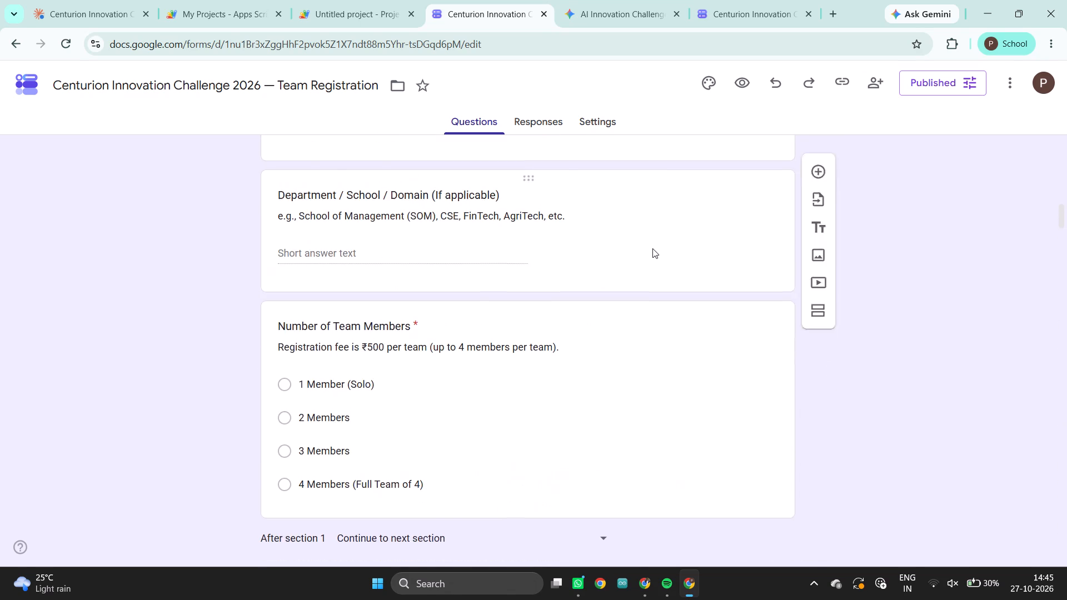
pyautogui.scroll(3, 652, 248)
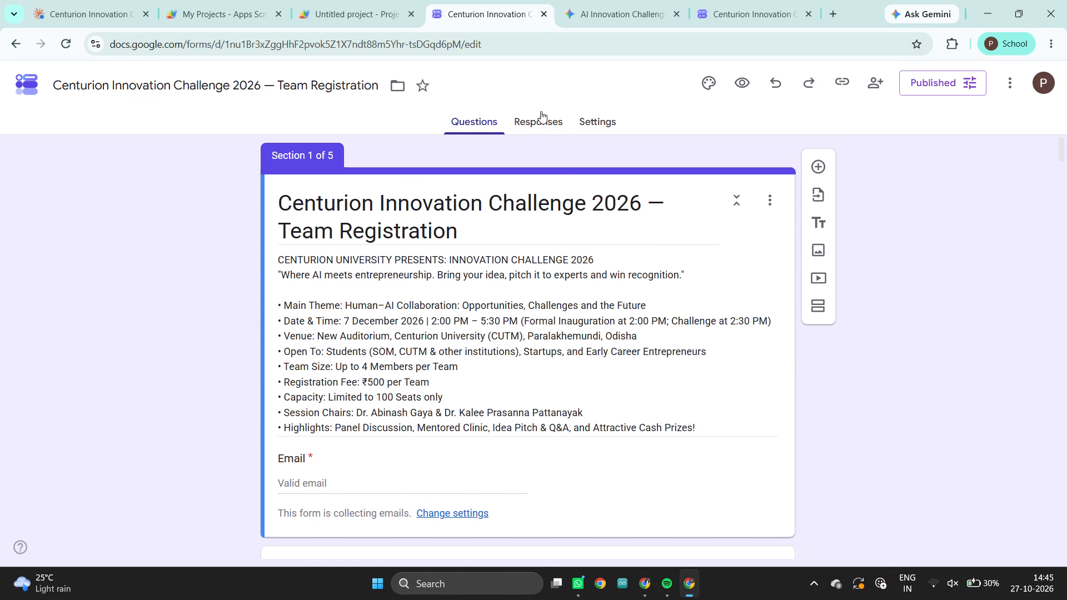
pyautogui.click(541, 111)
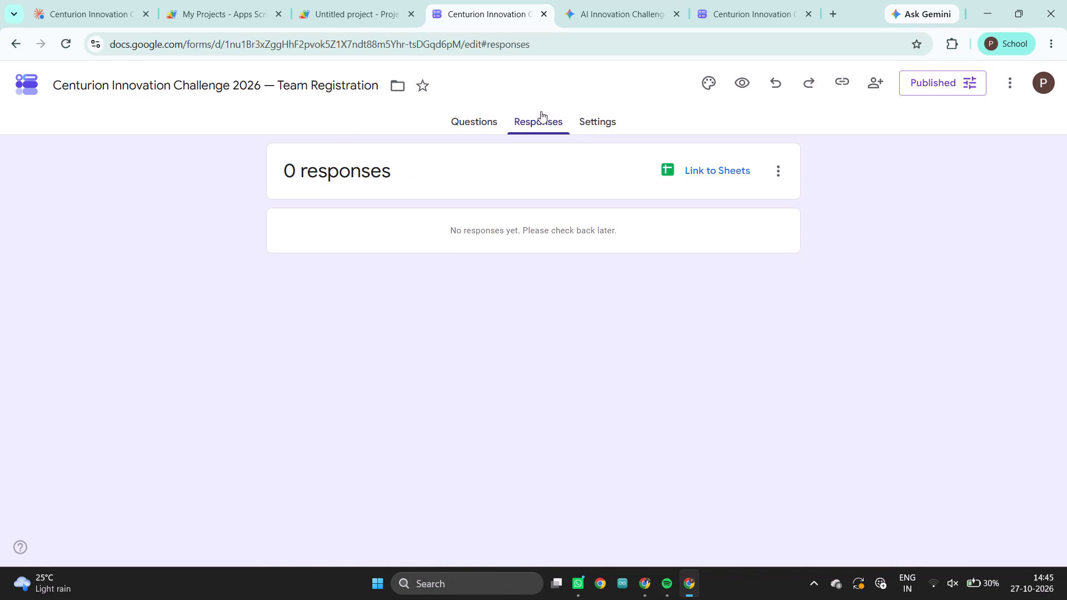
pyautogui.click(700, 167)
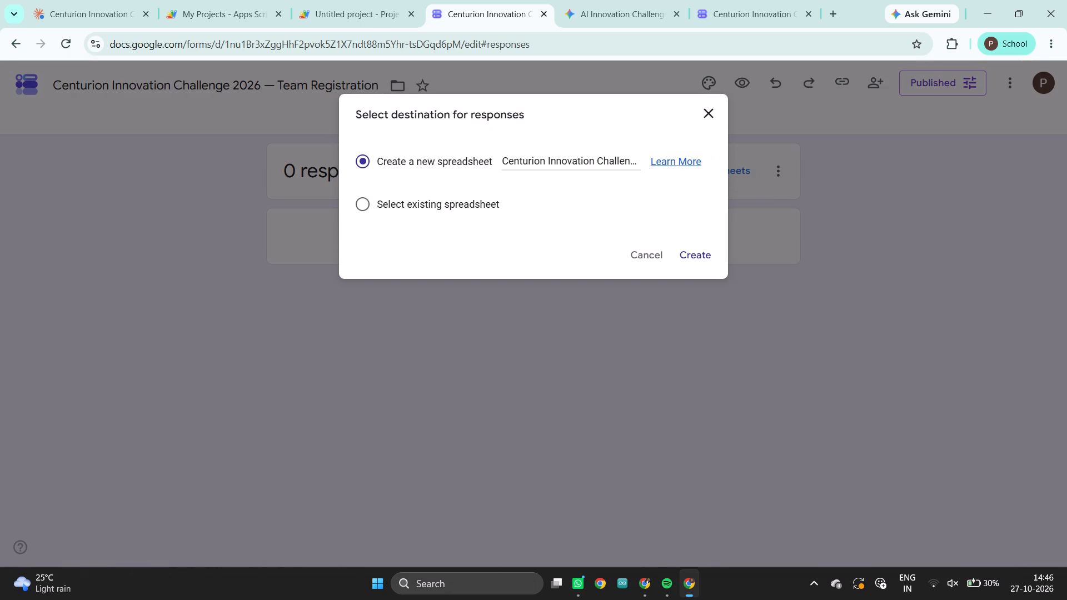
pyautogui.click(700, 256)
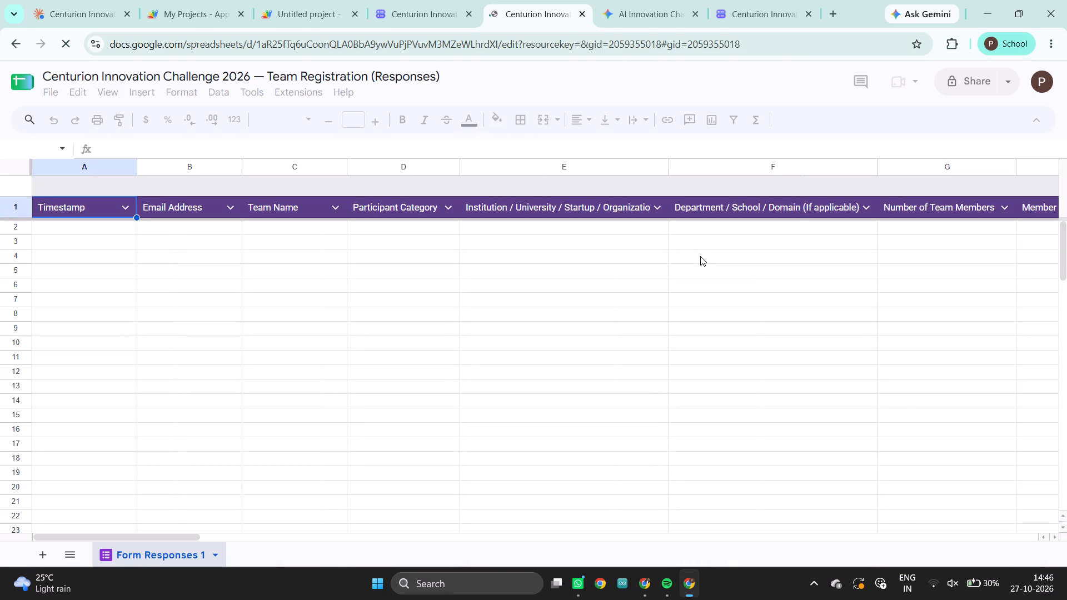
# Review the response sheet's column headers, from the team and member details through the idea pitch and payment columns.
pyautogui.hscroll(-1, 700, 256)
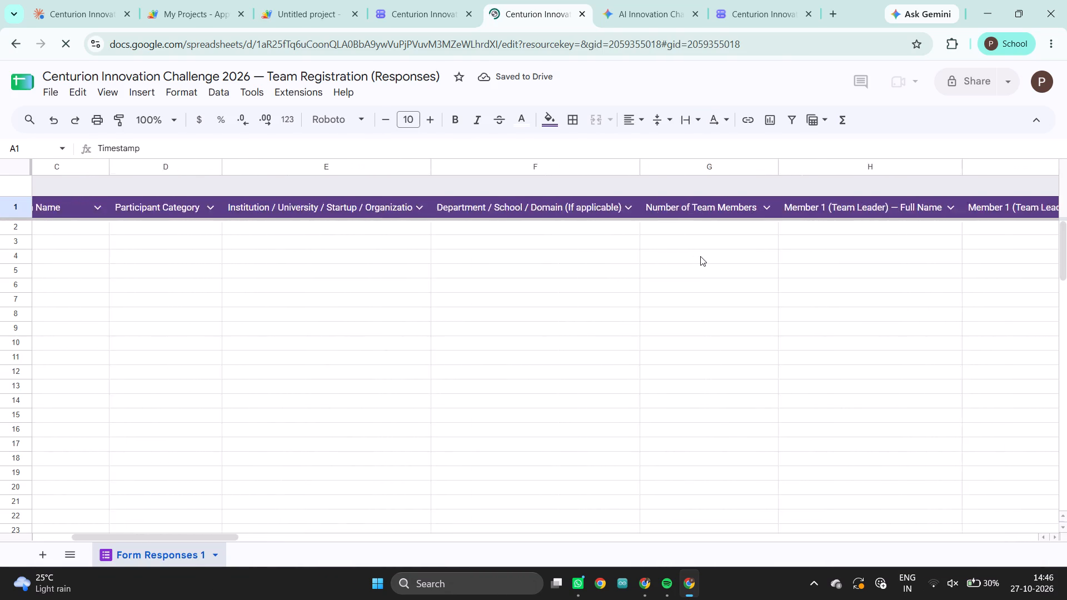
pyautogui.hscroll(-3, 700, 256)
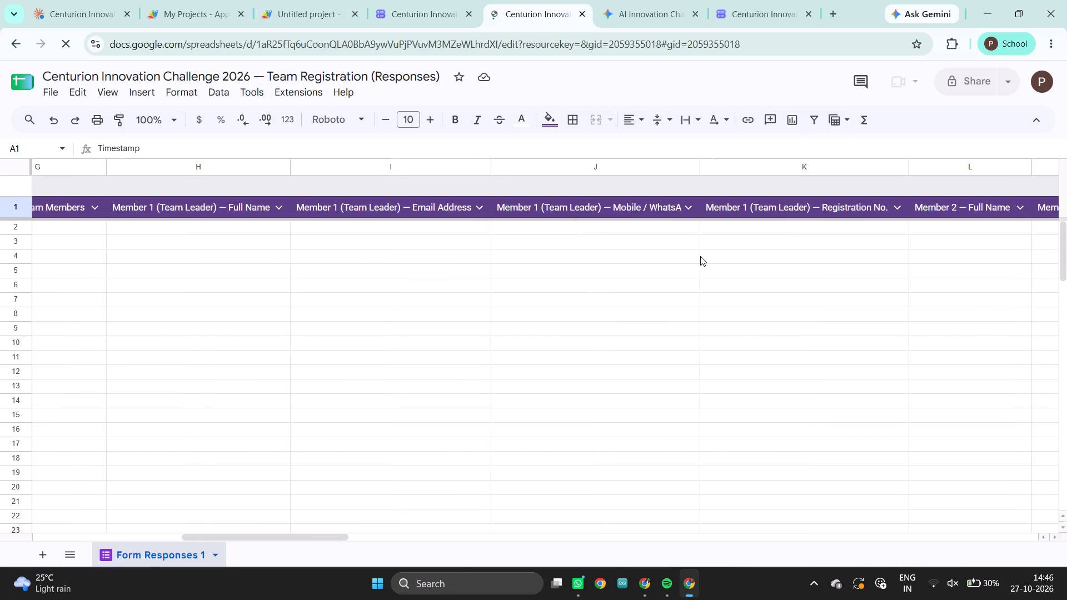
pyautogui.scroll(1, 700, 256)
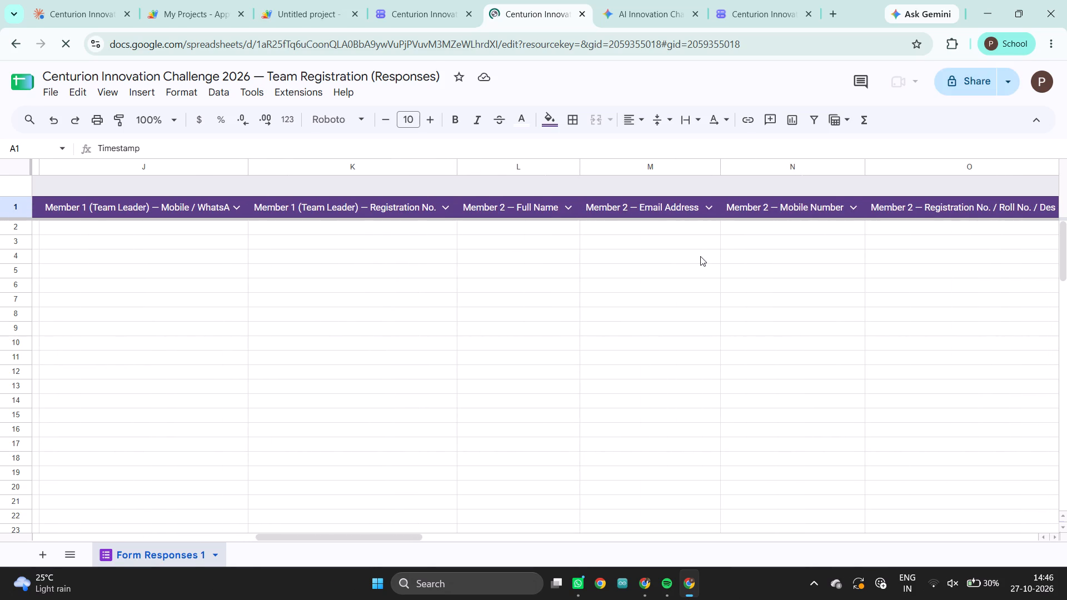
pyautogui.hscroll(-5, 700, 256)
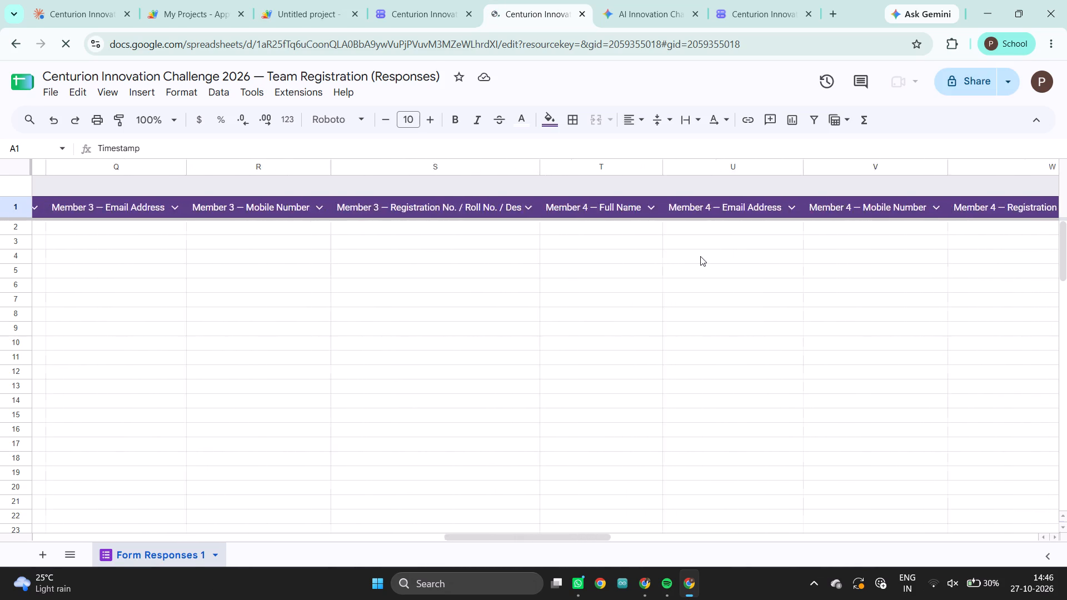
pyautogui.hscroll(-8, 700, 256)
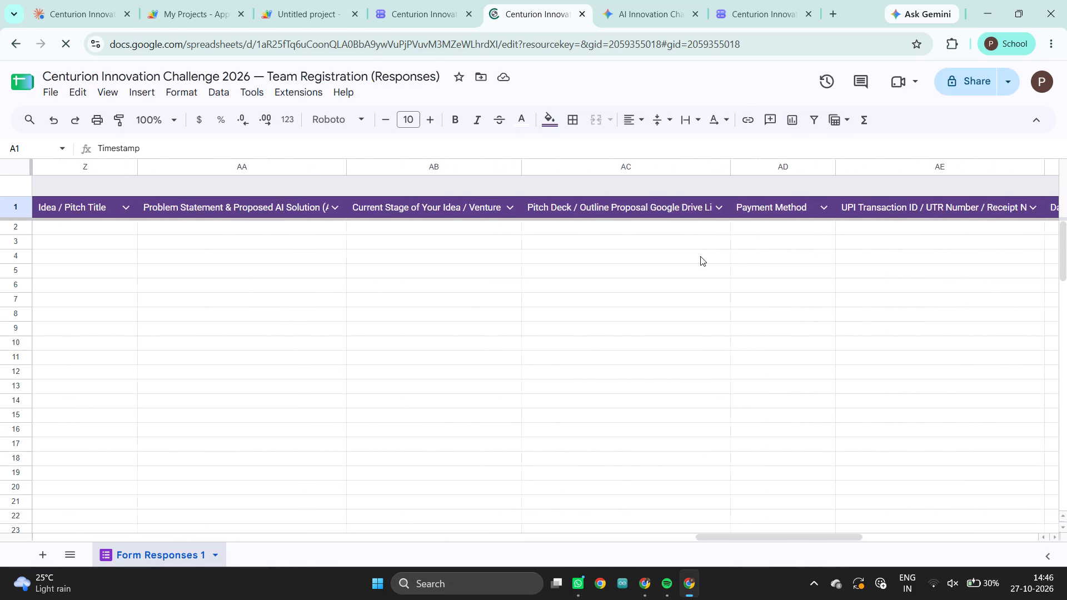
pyautogui.hscroll(-2, 700, 256)
pyautogui.hscroll(4, 700, 256)
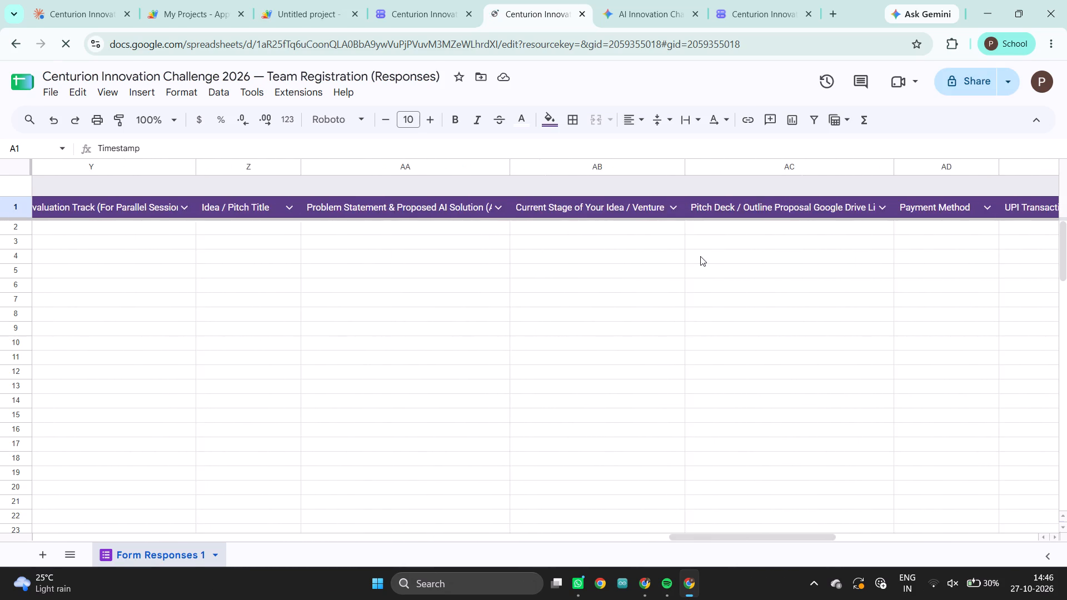
pyautogui.hscroll(15, 700, 256)
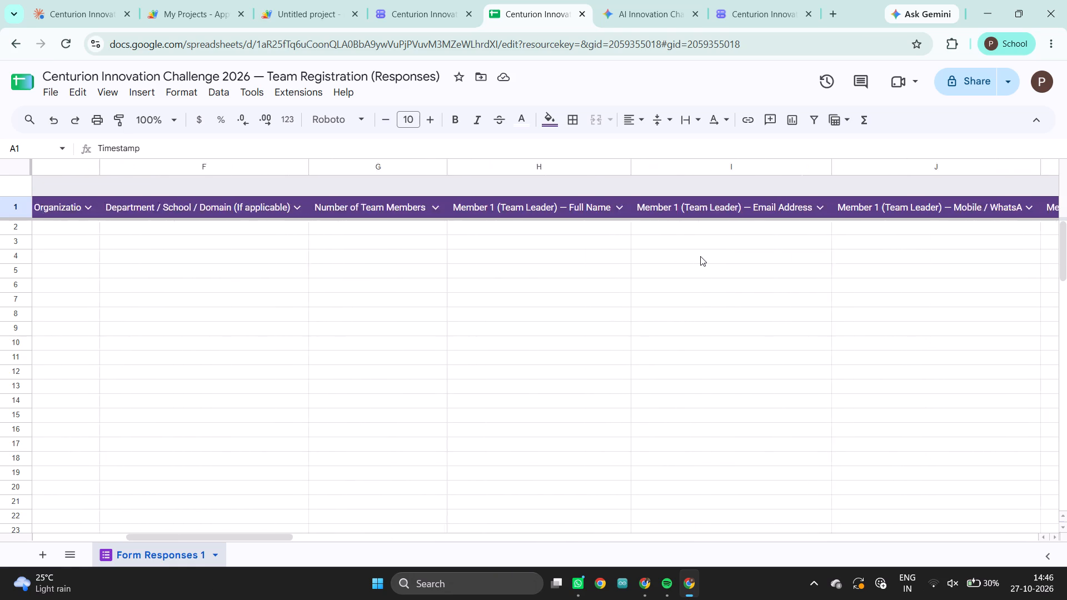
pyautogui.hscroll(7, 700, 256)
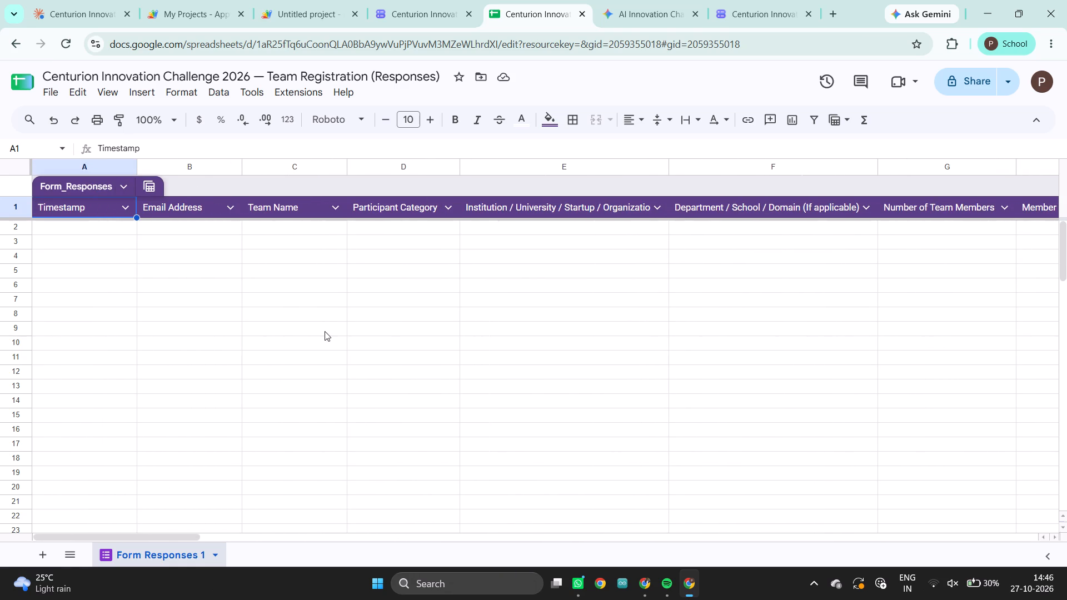
# Return to the registration form and turn on Limit to 1 response in its response settings.
pyautogui.click(426, 5)
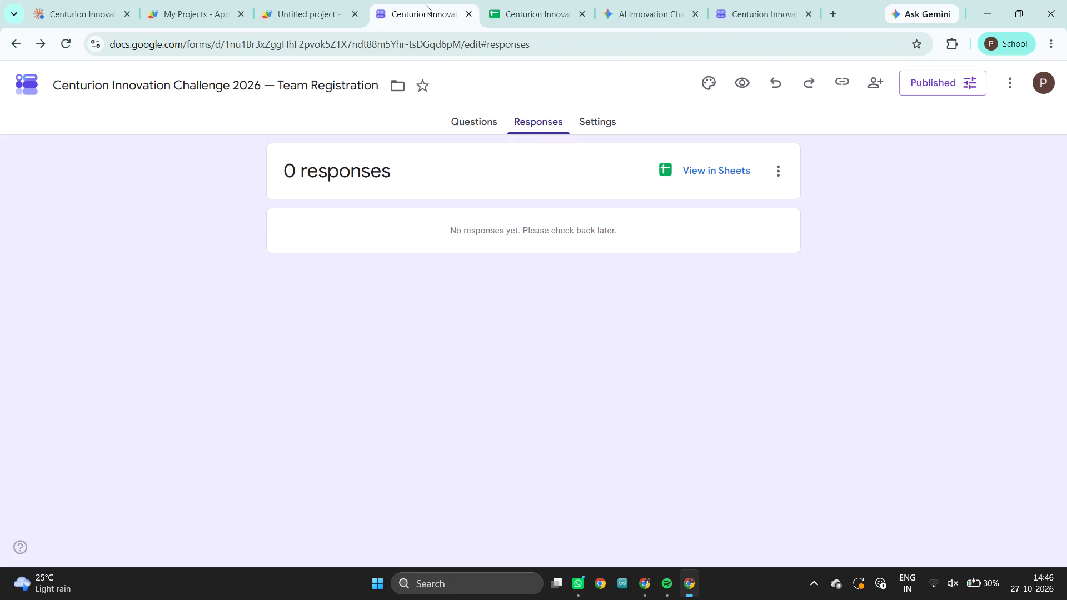
pyautogui.click(609, 118)
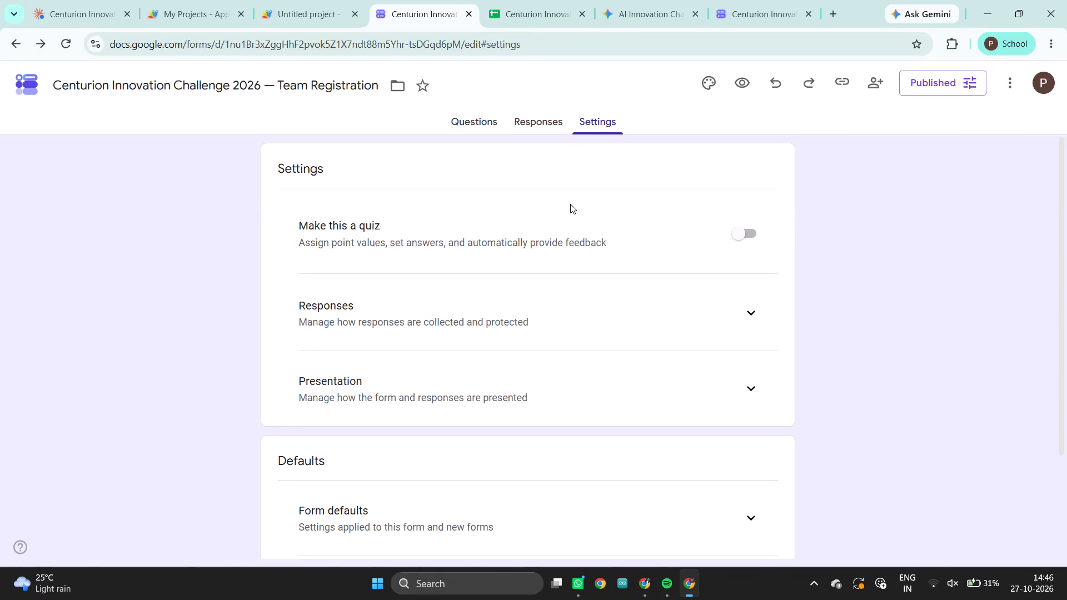
pyautogui.scroll(-1, 570, 204)
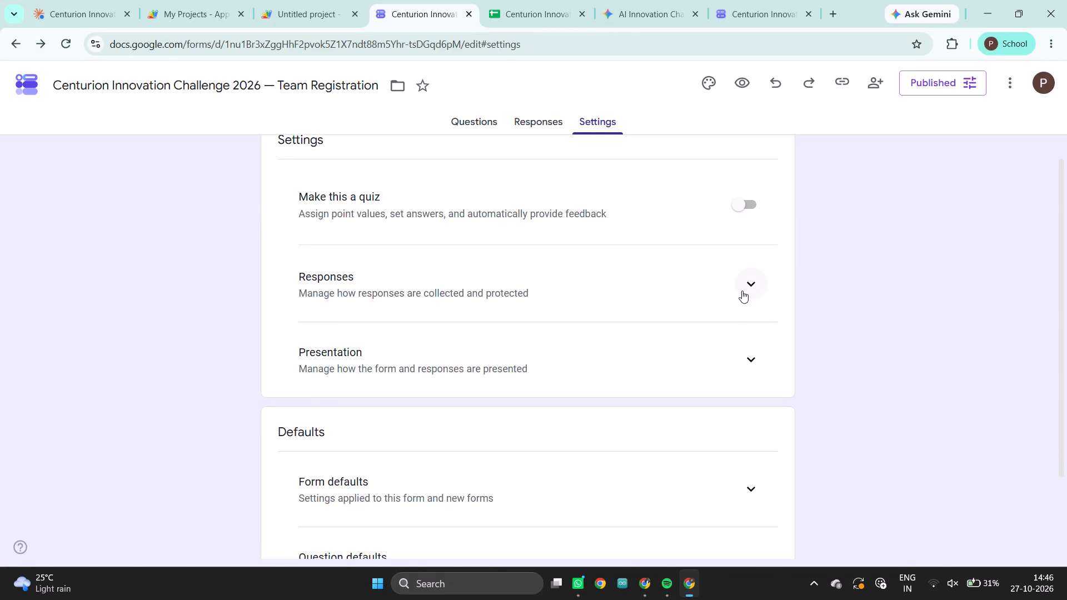
pyautogui.click(739, 288)
pyautogui.scroll(-1, 650, 301)
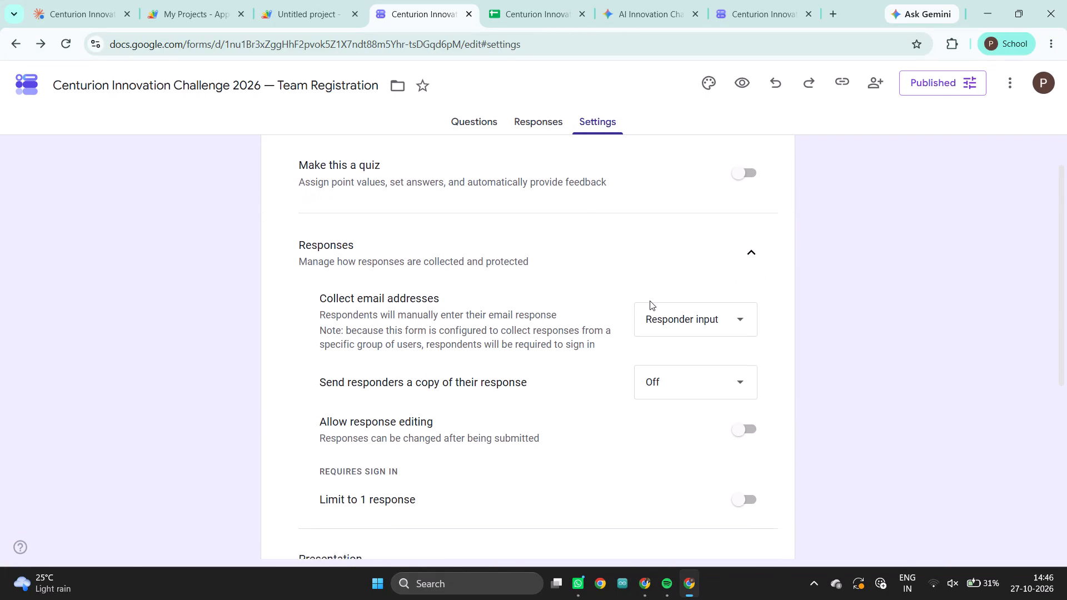
pyautogui.scroll(-1, 650, 301)
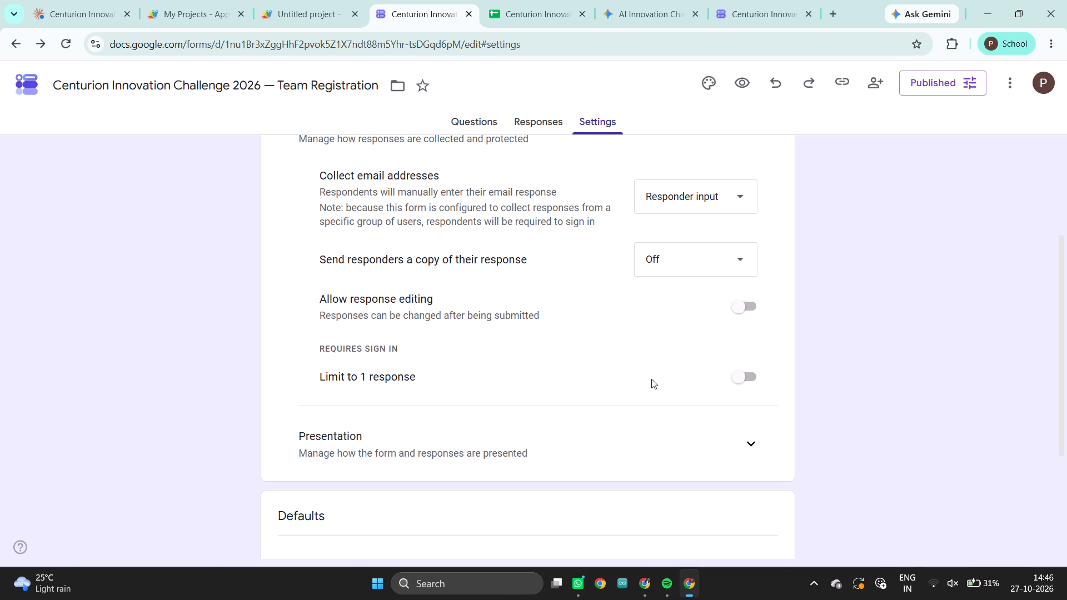
pyautogui.click(747, 377)
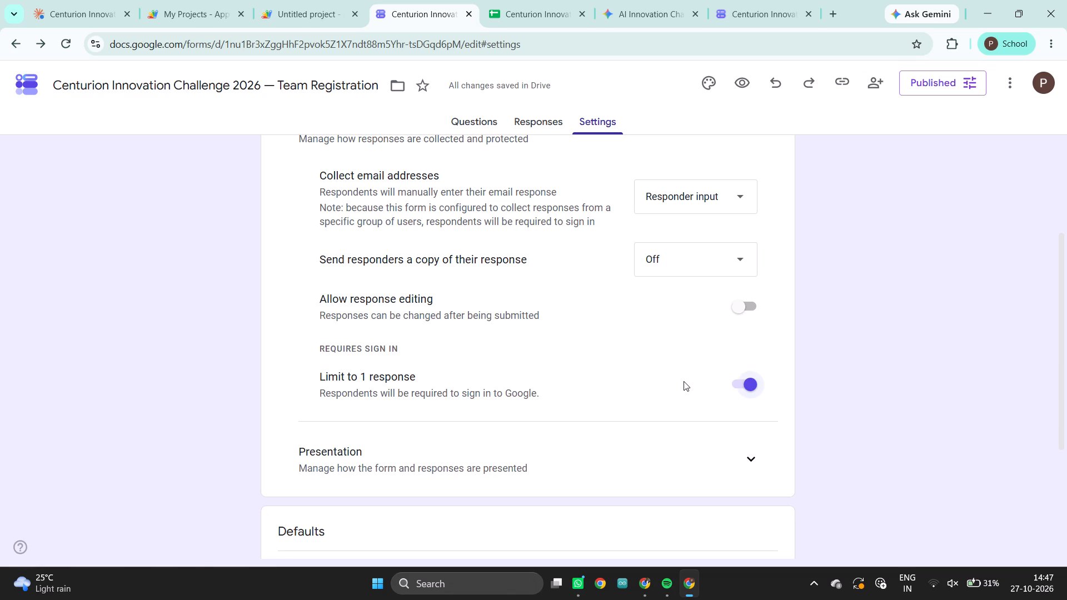
# Examine the form's presentation settings, including the confirmation message, along with the form defaults and question defaults.
pyautogui.scroll(-1, 684, 381)
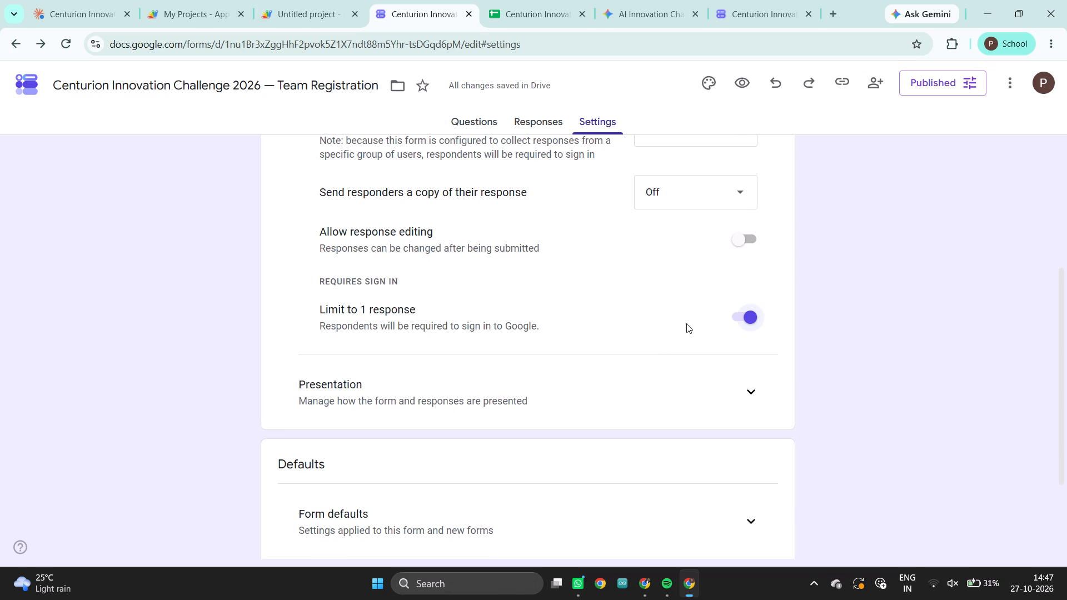
pyautogui.click(749, 391)
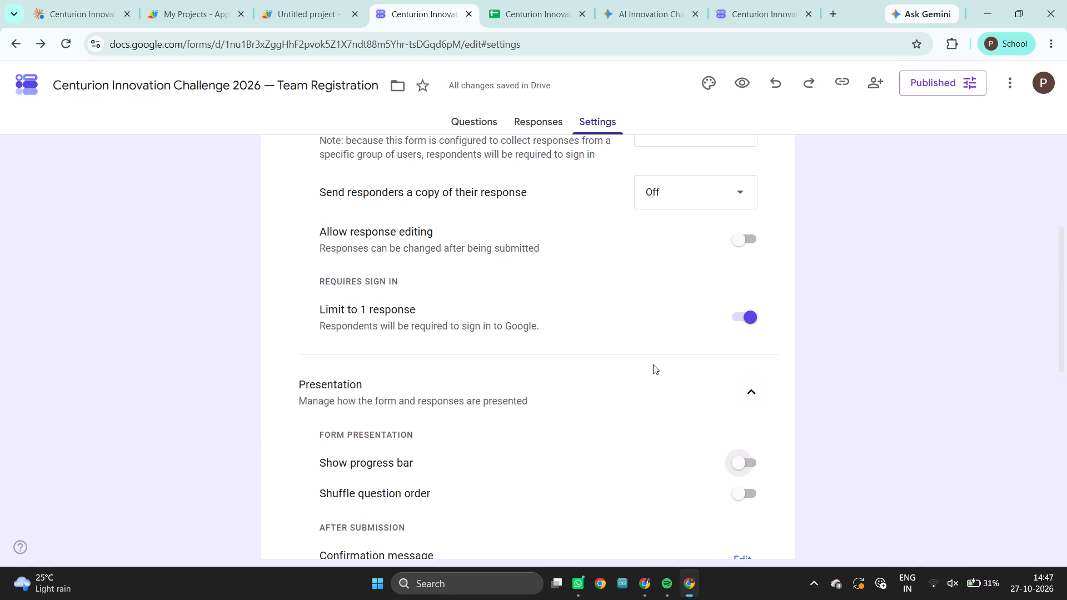
pyautogui.scroll(-2, 653, 364)
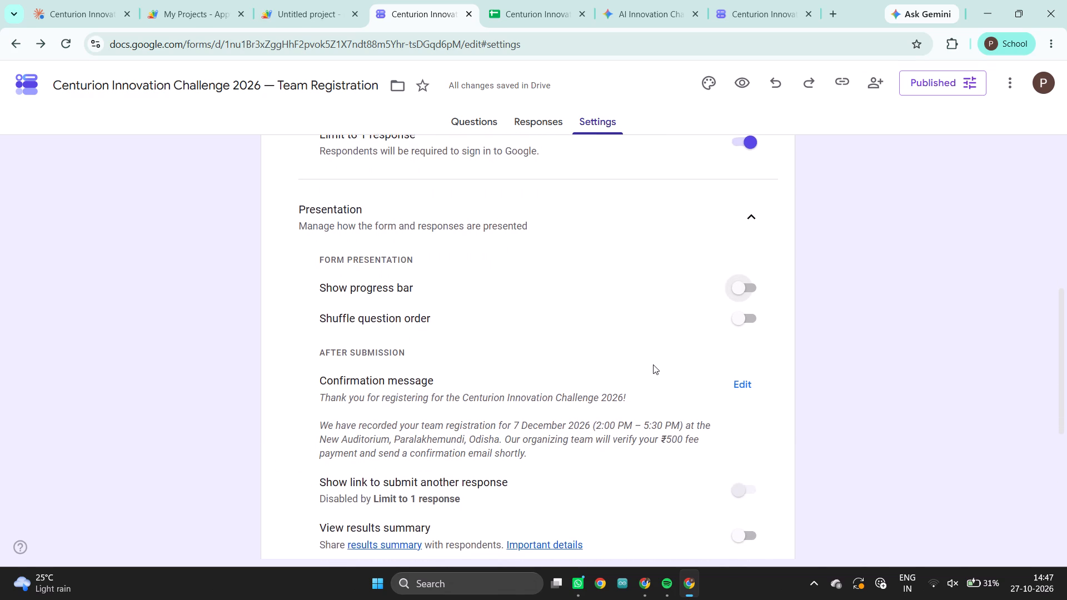
pyautogui.scroll(-1, 653, 364)
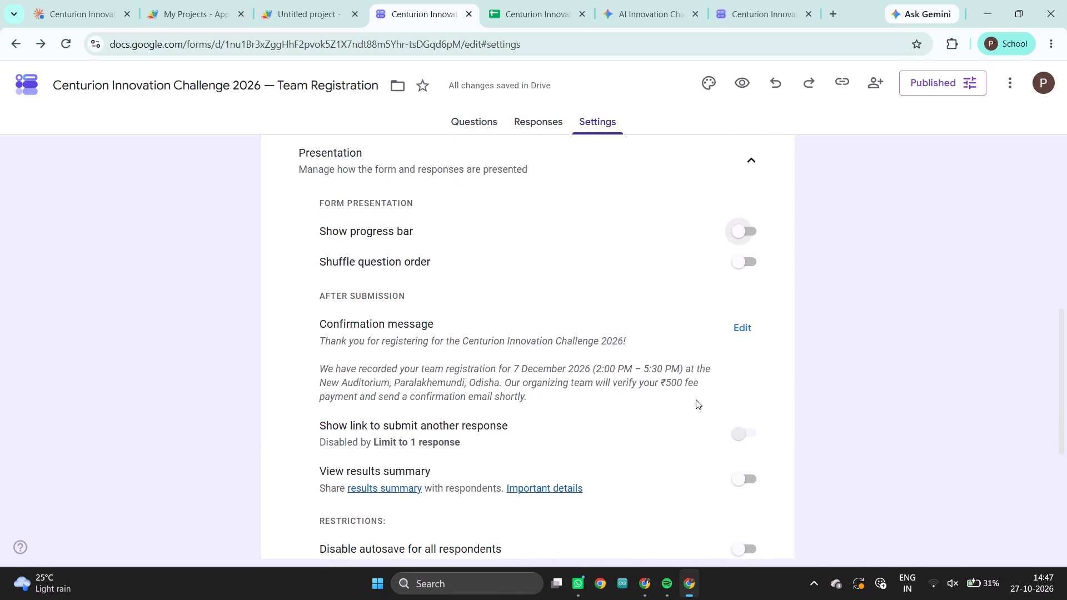
pyautogui.scroll(-1, 696, 399)
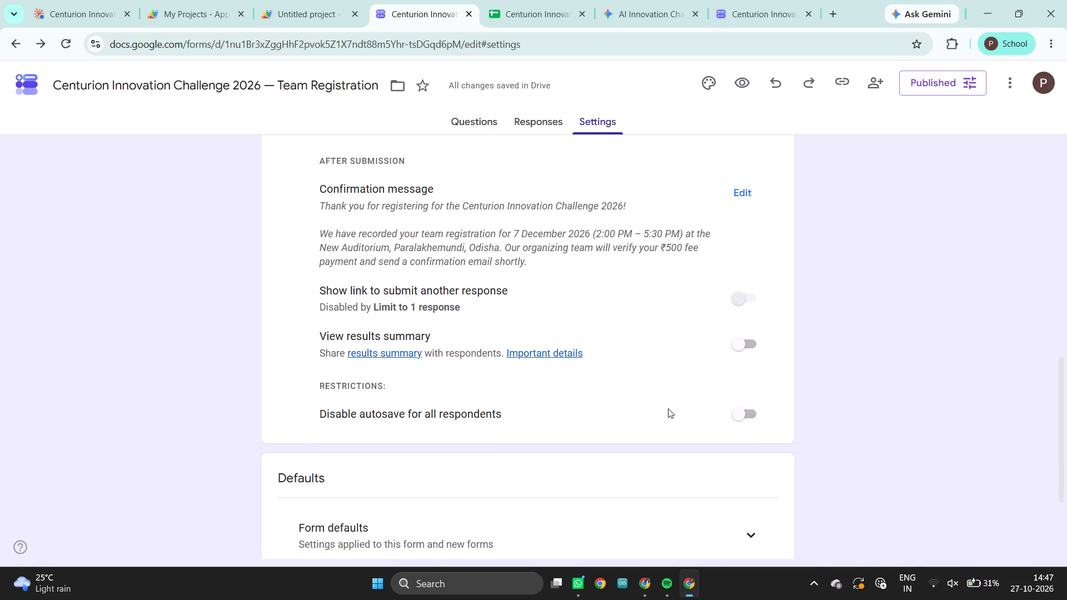
pyautogui.scroll(-1, 668, 446)
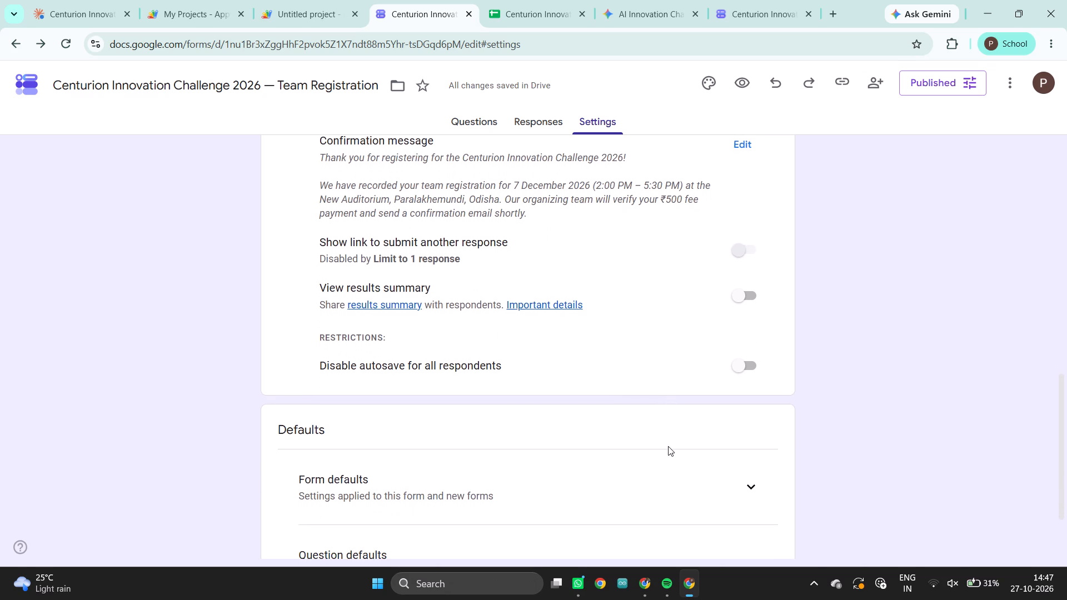
pyautogui.scroll(-1, 668, 446)
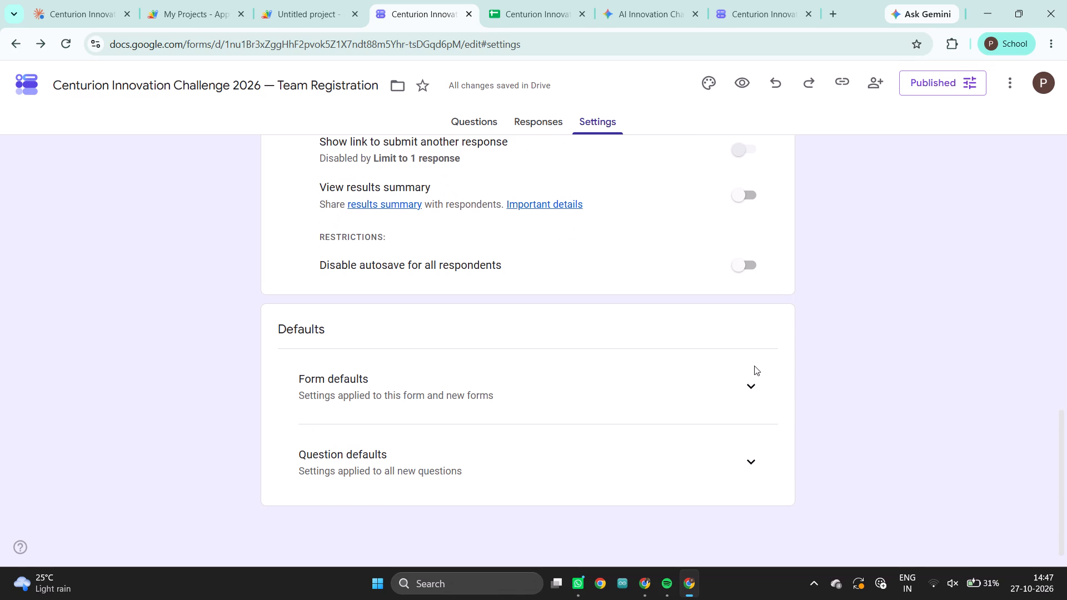
pyautogui.click(751, 379)
pyautogui.scroll(-1, 661, 376)
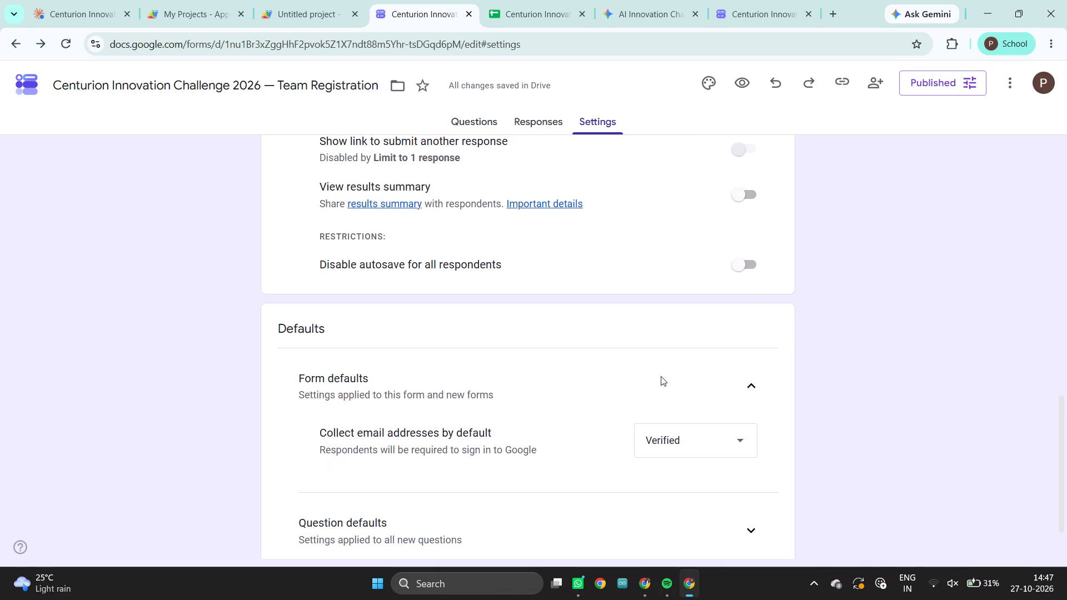
pyautogui.scroll(-1, 661, 376)
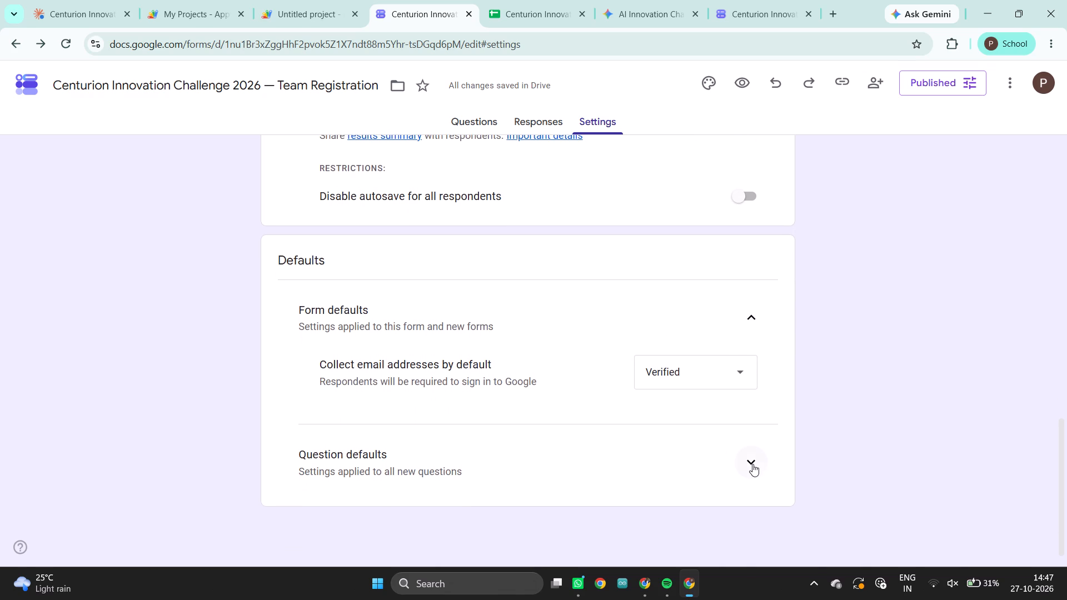
pyautogui.click(752, 464)
pyautogui.scroll(-1, 652, 441)
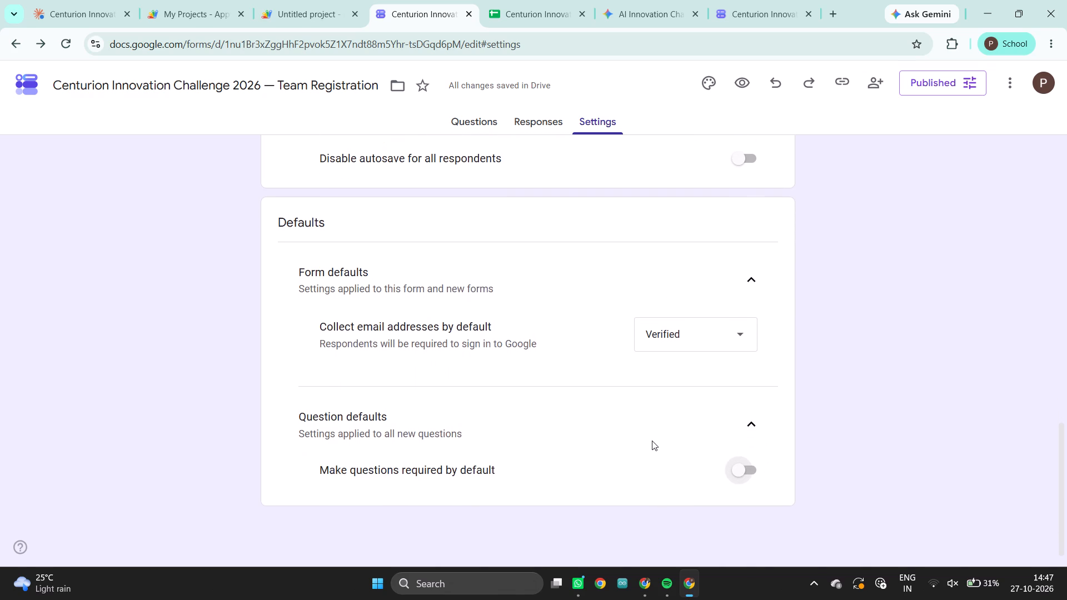
# Set sending responders a copy of their response to Always, keeping email address collection as Responder input.
pyautogui.scroll(1, 652, 441)
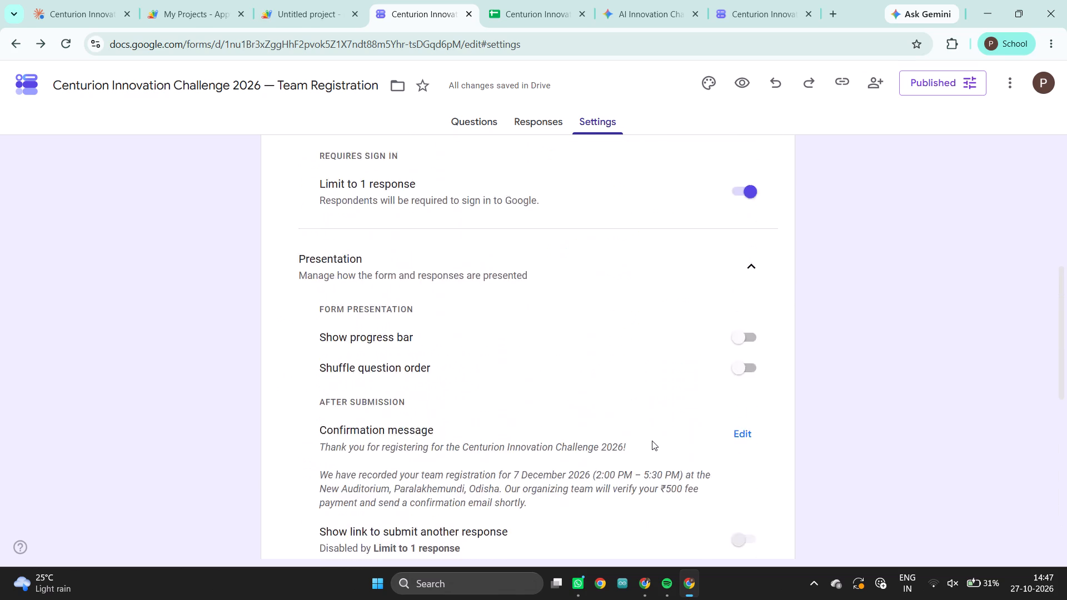
pyautogui.scroll(2, 652, 441)
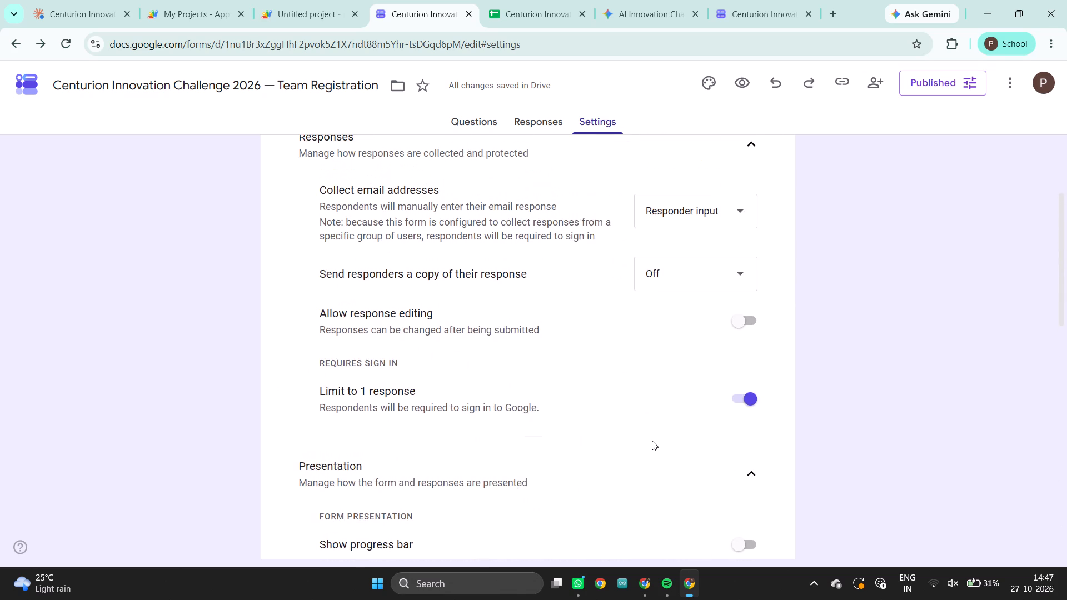
pyautogui.scroll(1, 652, 441)
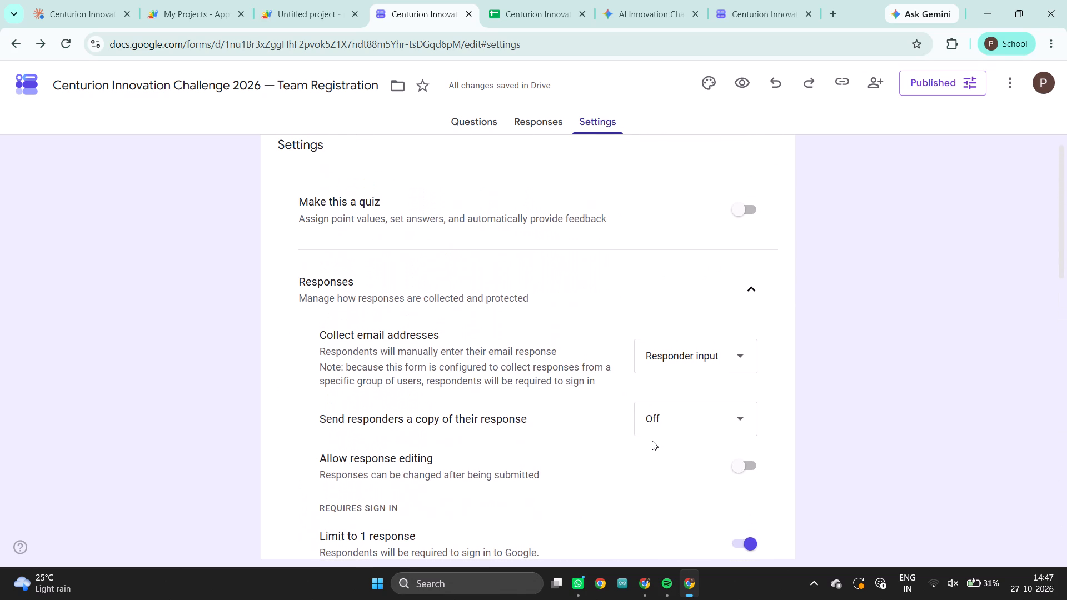
pyautogui.click(720, 414)
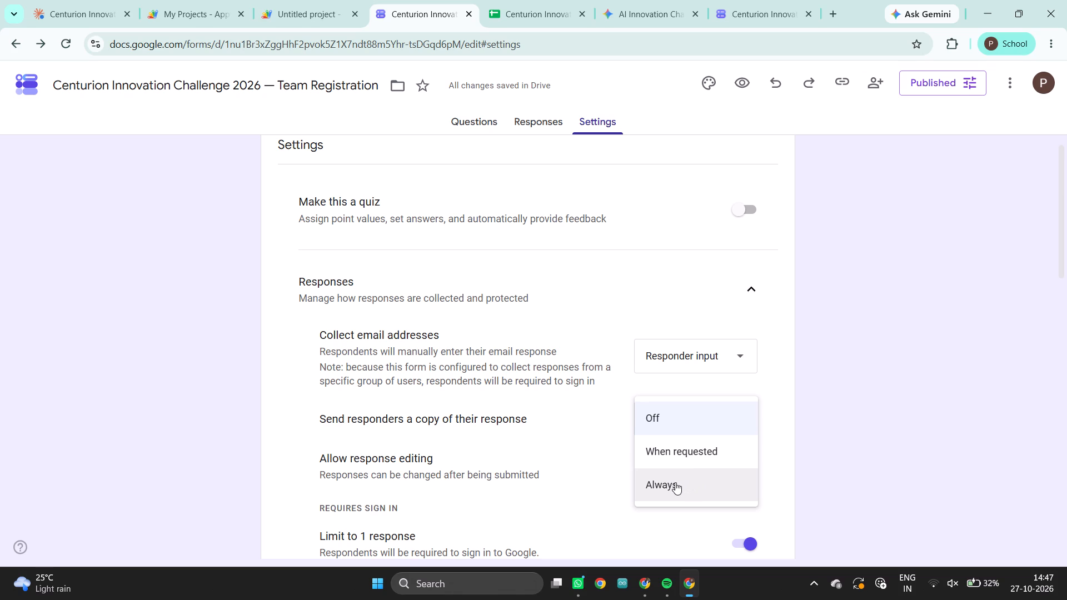
pyautogui.click(675, 482)
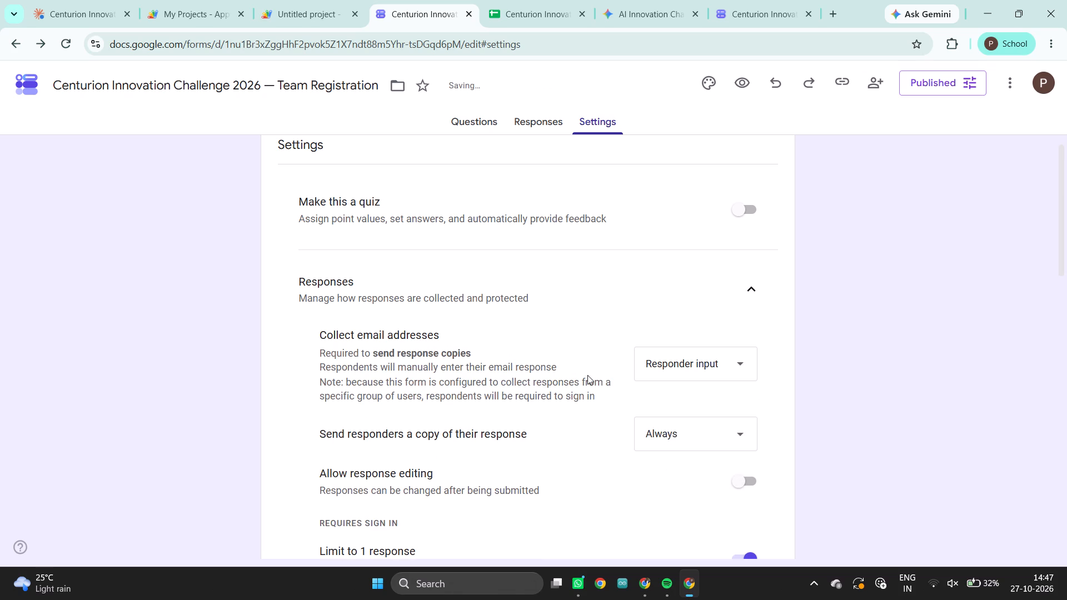
pyautogui.scroll(1, 587, 375)
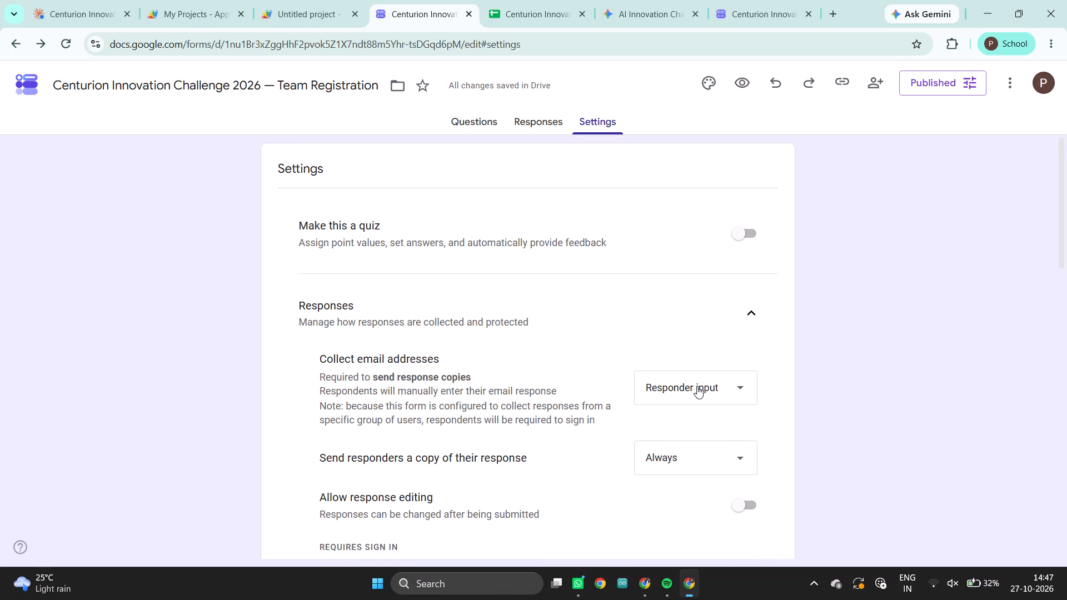
pyautogui.click(697, 386)
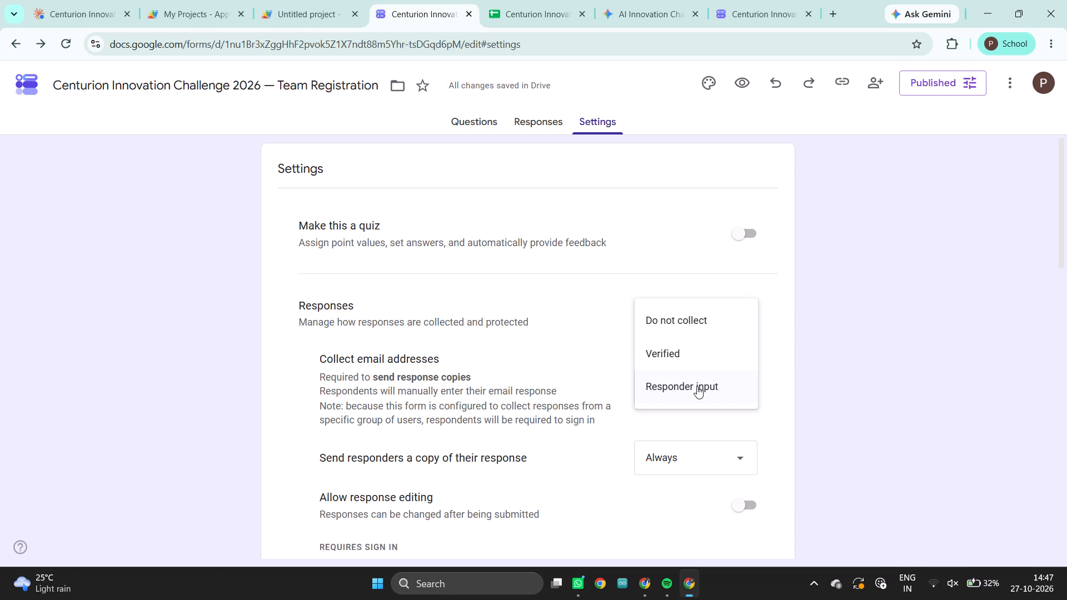
pyautogui.click(697, 386)
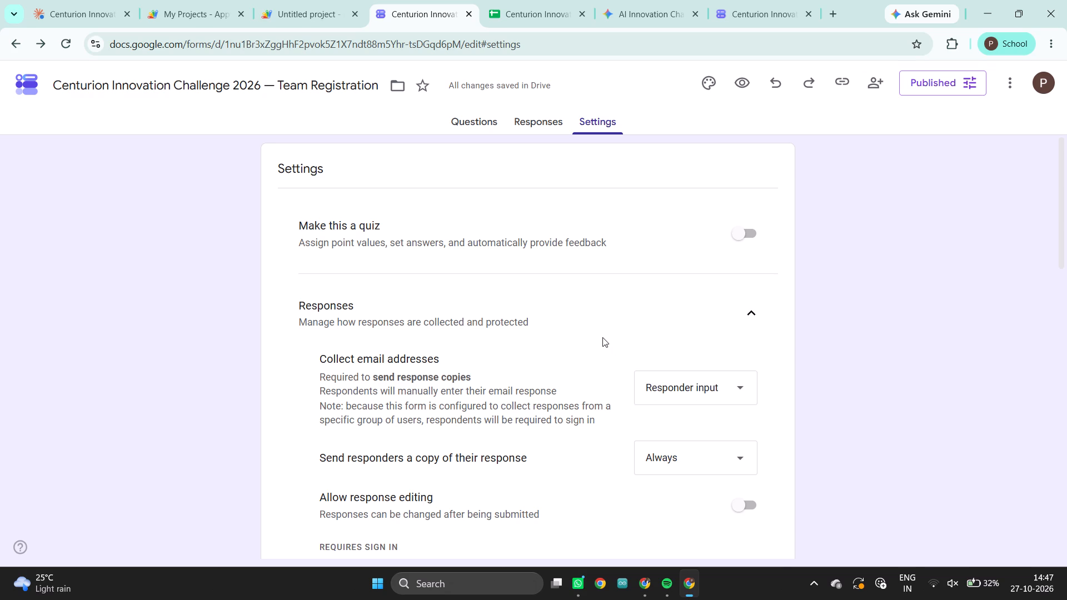
# Turn on View results summary in the form's after-submission settings.
pyautogui.scroll(1, 602, 337)
pyautogui.scroll(-1, 610, 304)
pyautogui.scroll(1, 610, 304)
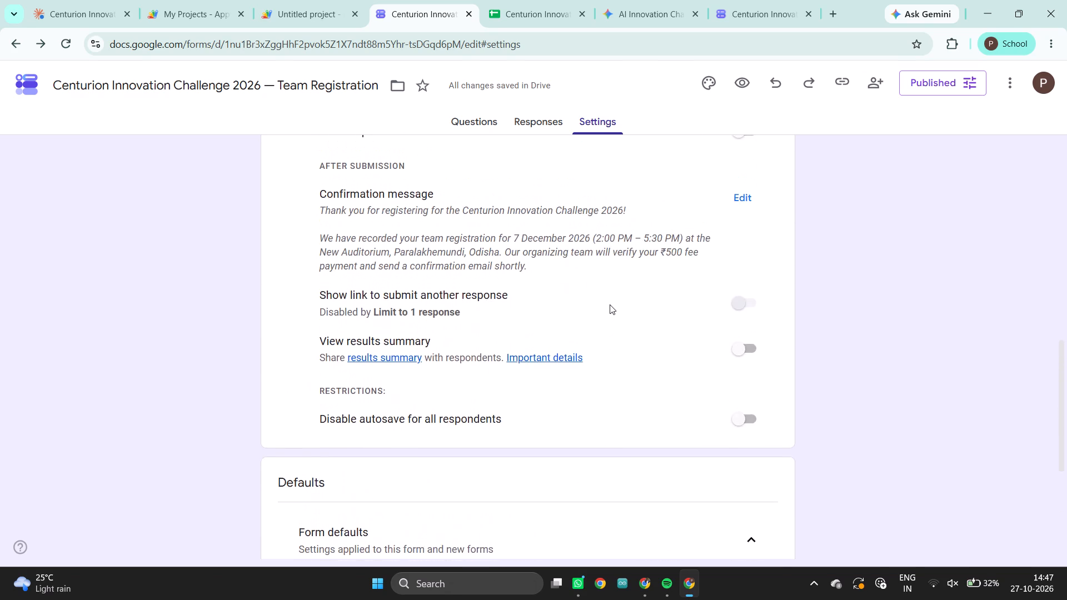
pyautogui.scroll(1, 610, 304)
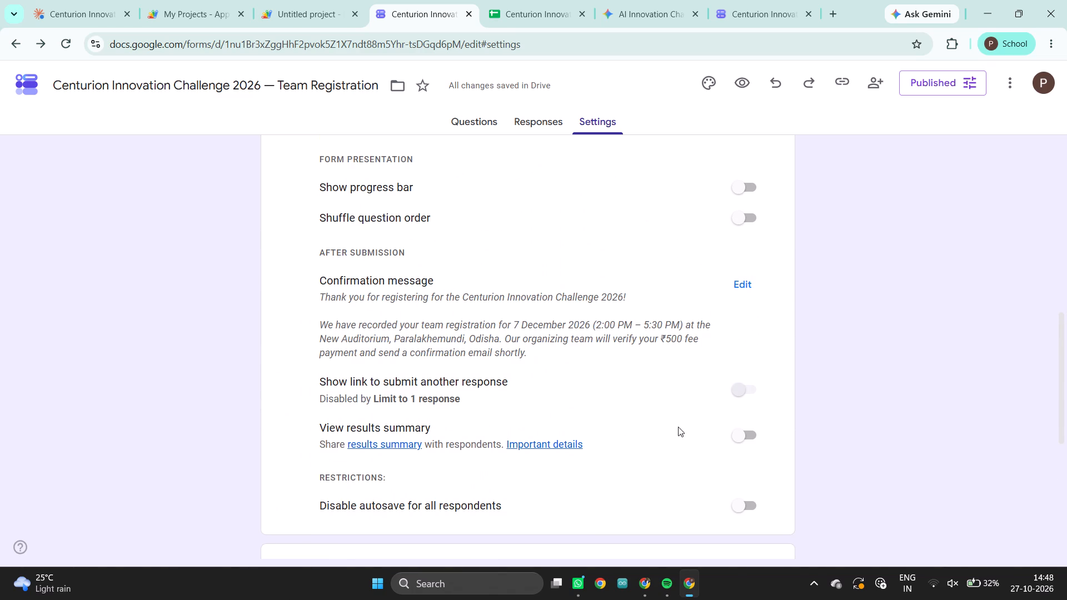
pyautogui.click(740, 431)
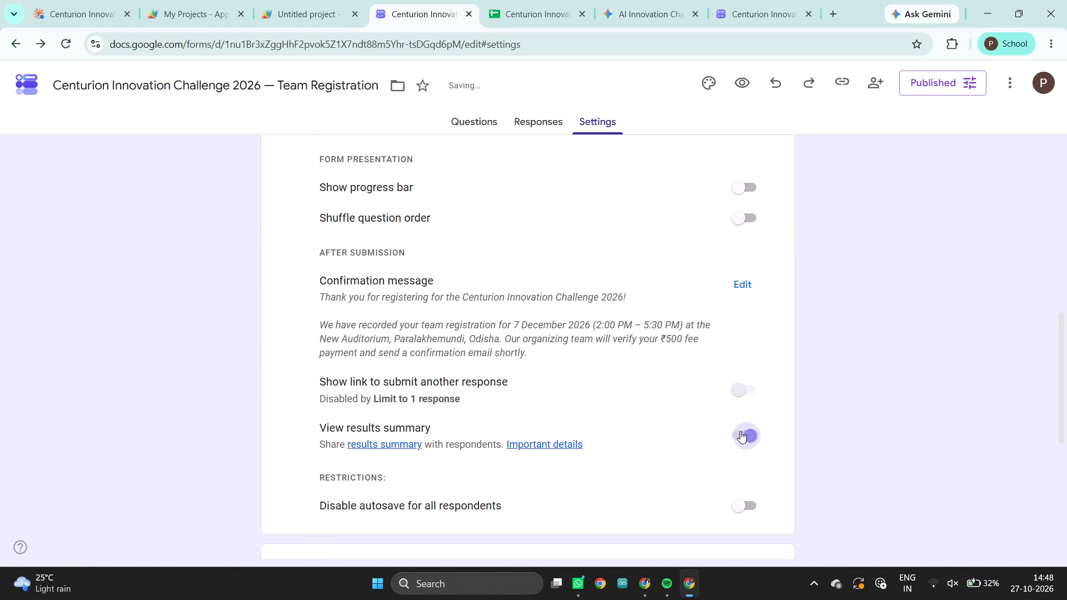
# Review the form's presentation and response settings and return to its questions.
pyautogui.scroll(1, 633, 411)
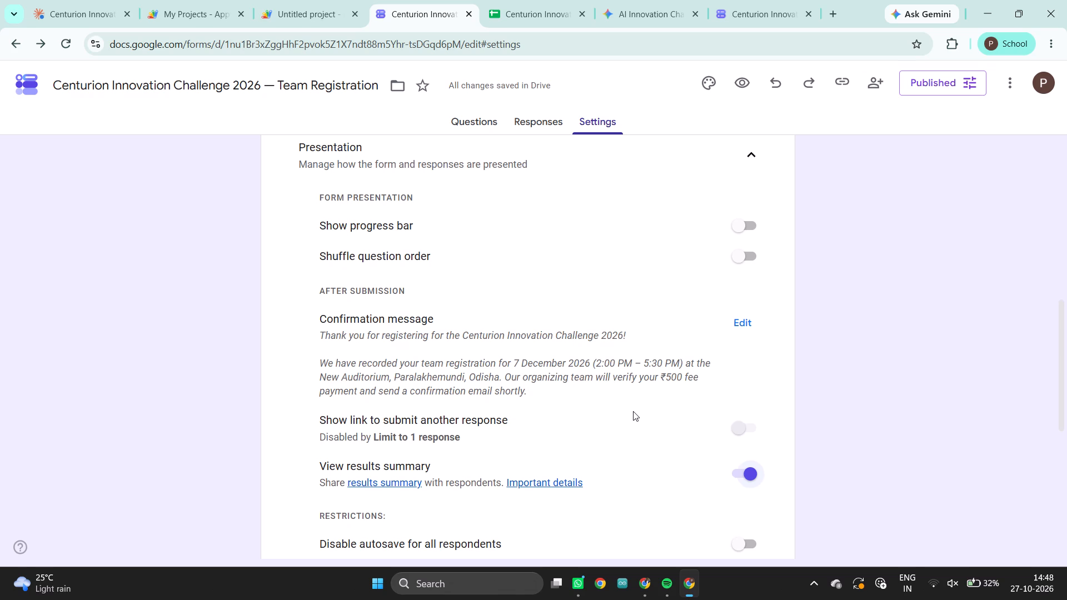
pyautogui.scroll(1, 633, 411)
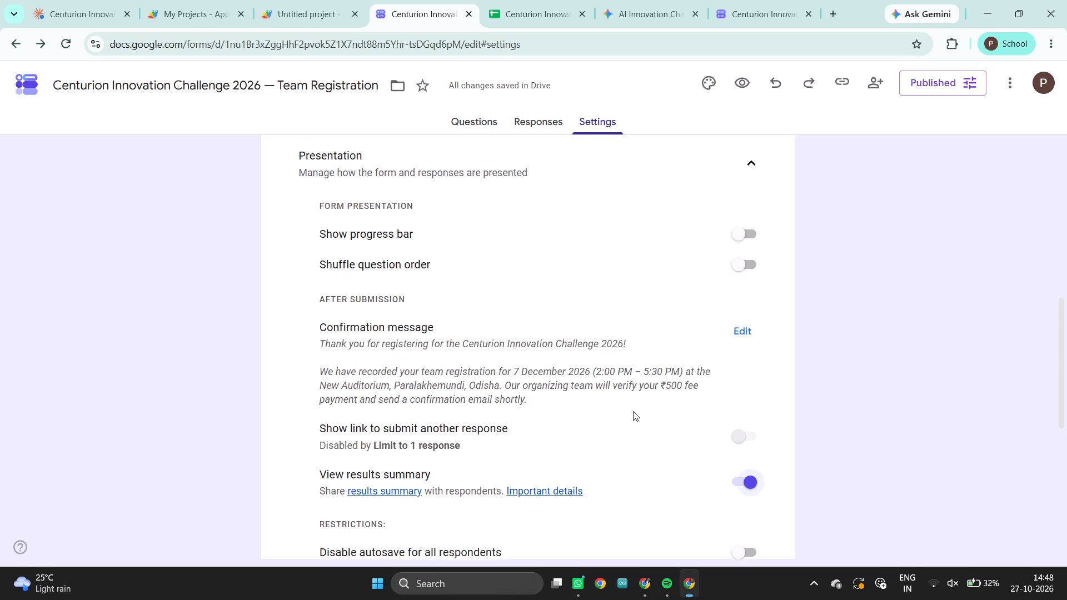
pyautogui.scroll(-1, 633, 411)
pyautogui.scroll(1, 633, 411)
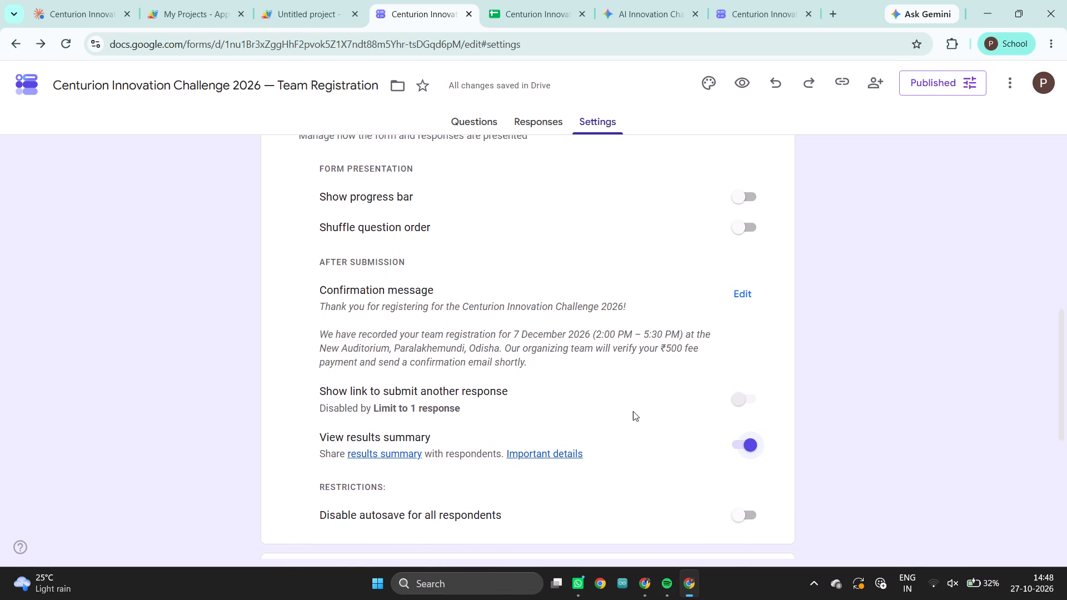
pyautogui.scroll(2, 633, 411)
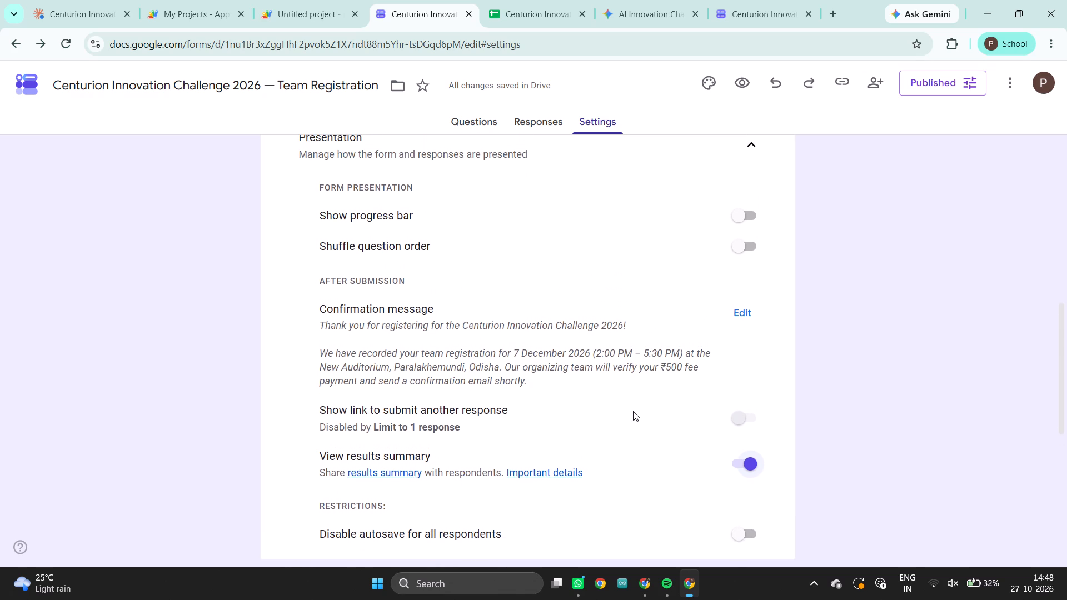
pyautogui.scroll(3, 633, 411)
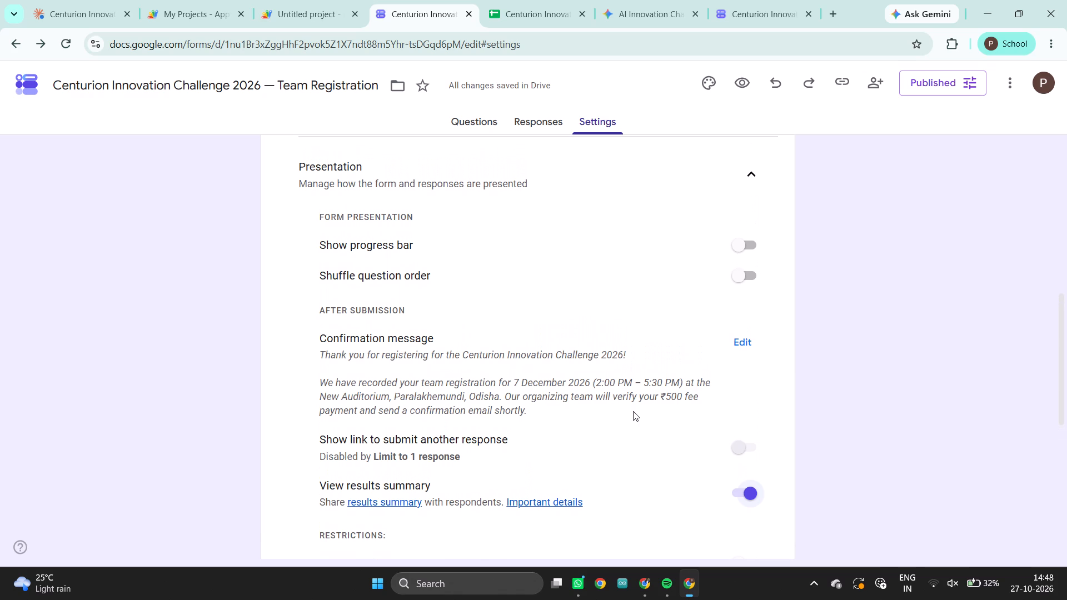
pyautogui.scroll(1, 633, 411)
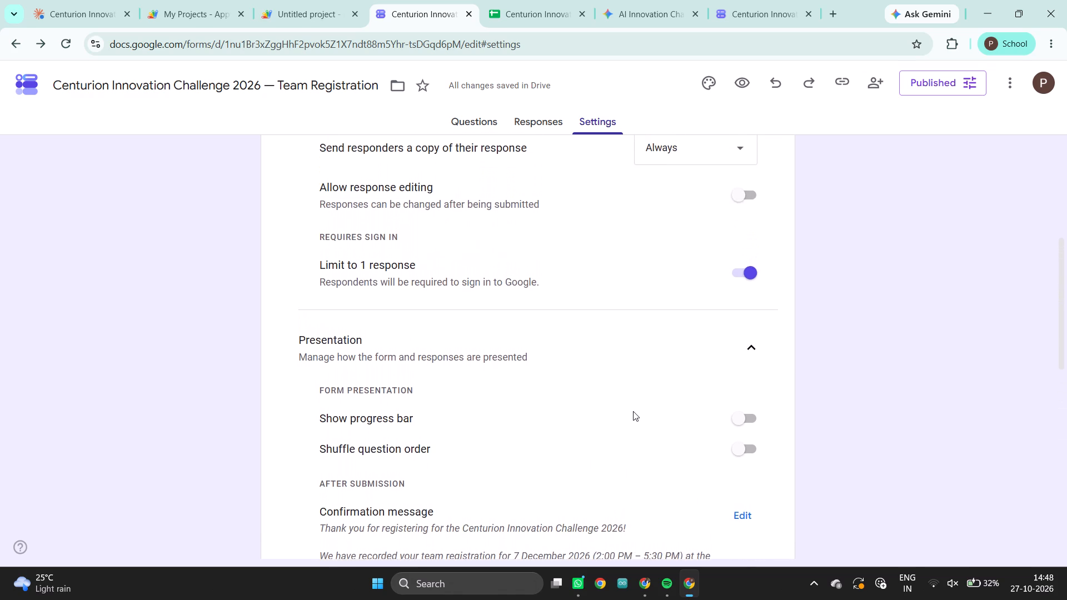
pyautogui.scroll(1, 633, 411)
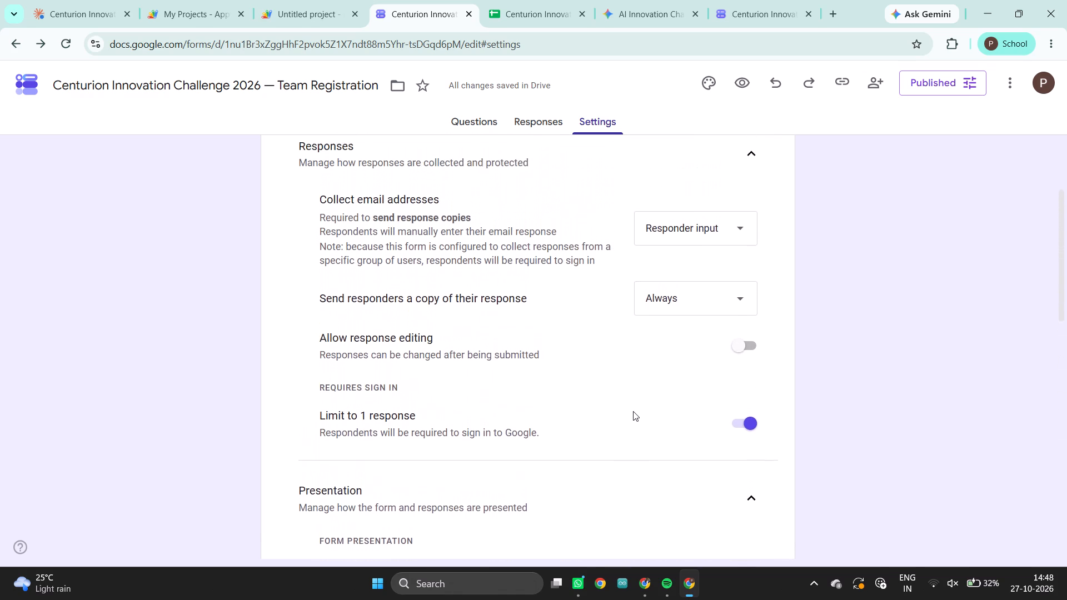
pyautogui.scroll(1, 633, 411)
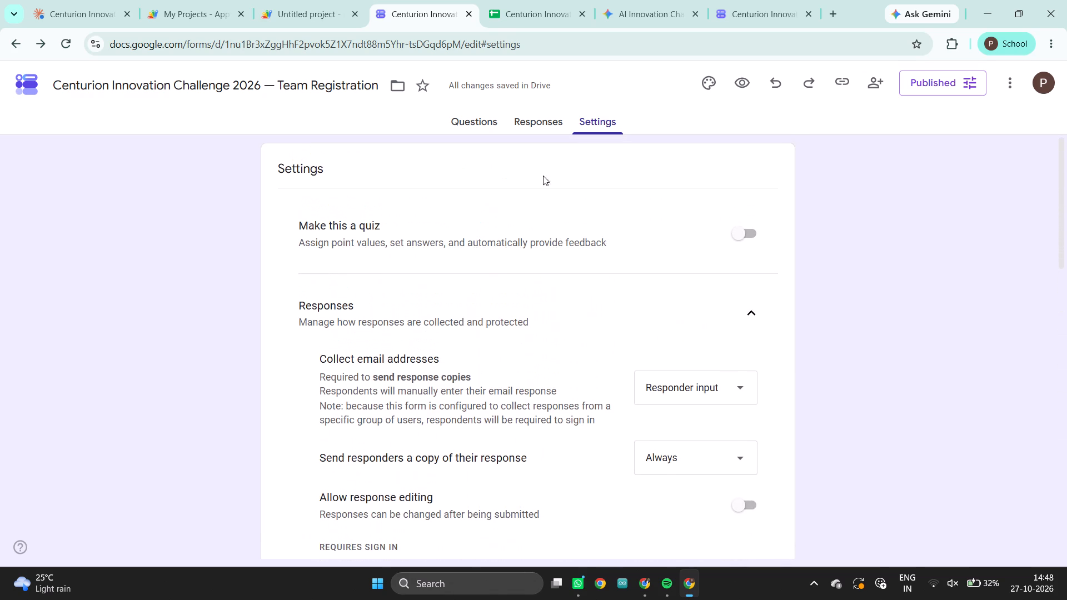
pyautogui.click(533, 120)
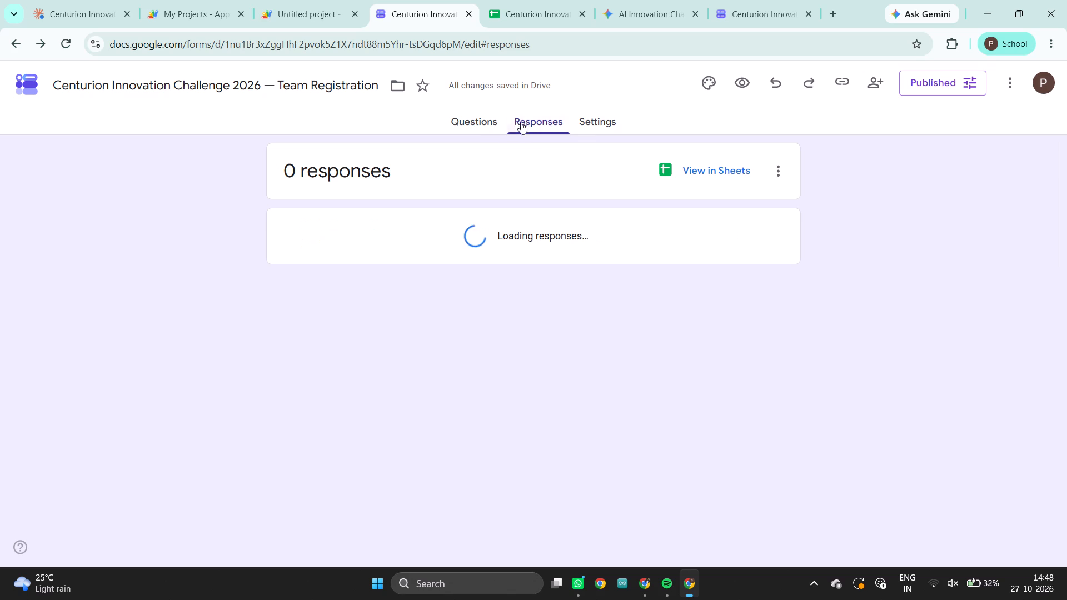
pyautogui.click(475, 126)
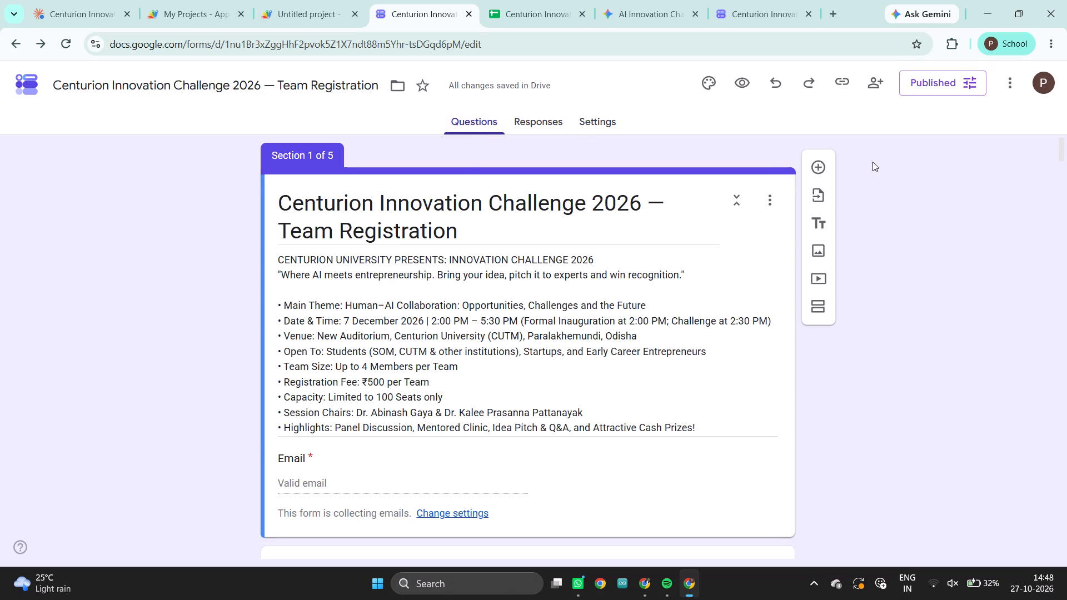
pyautogui.click(947, 153)
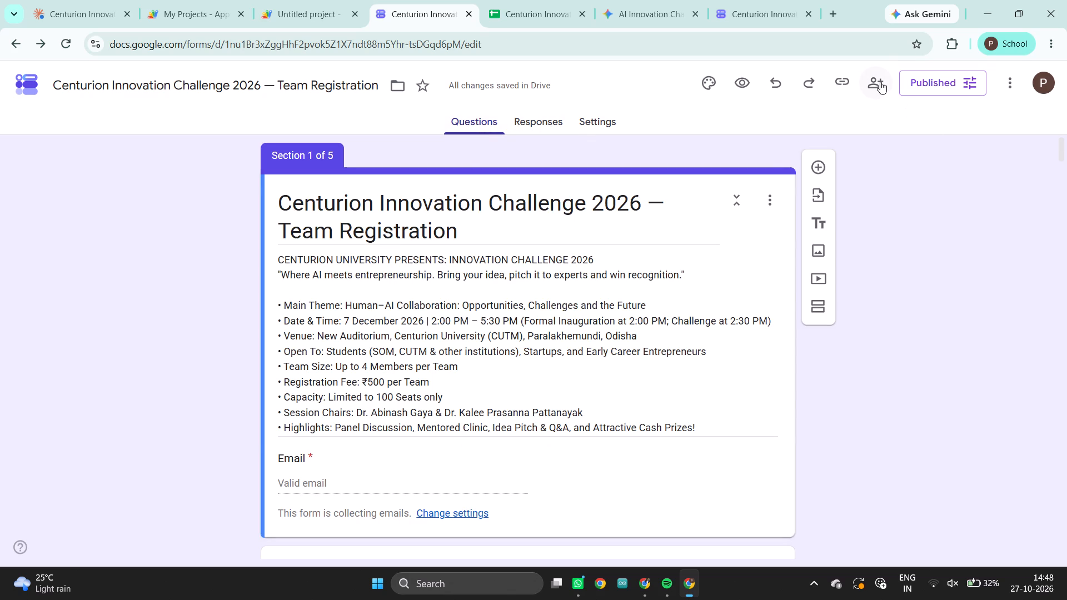
# Open the form's sharing settings and check the general access options for the responder view.
pyautogui.click(875, 79)
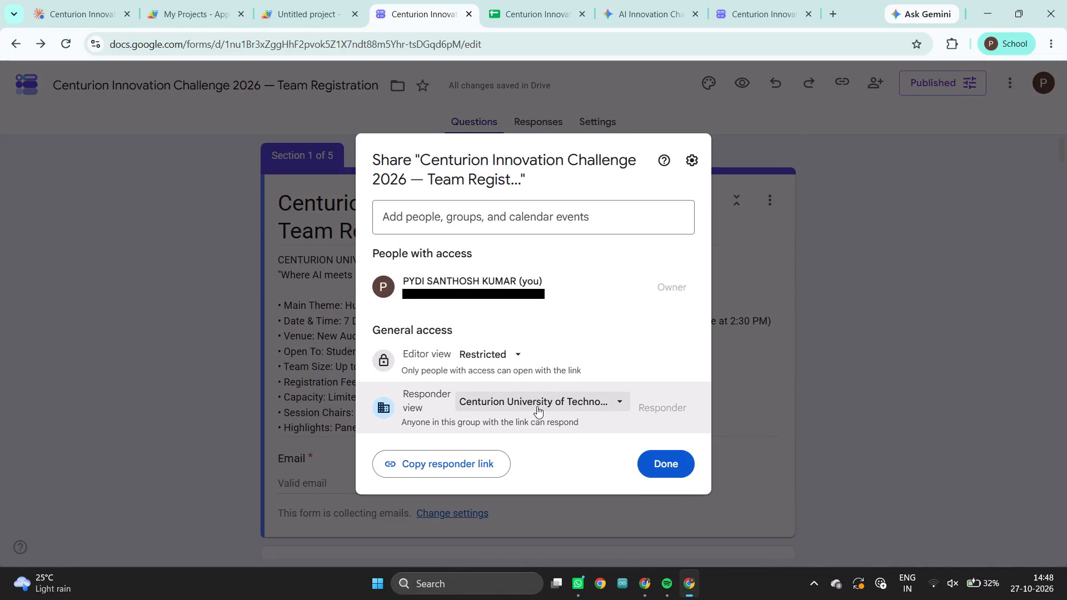
pyautogui.click(609, 402)
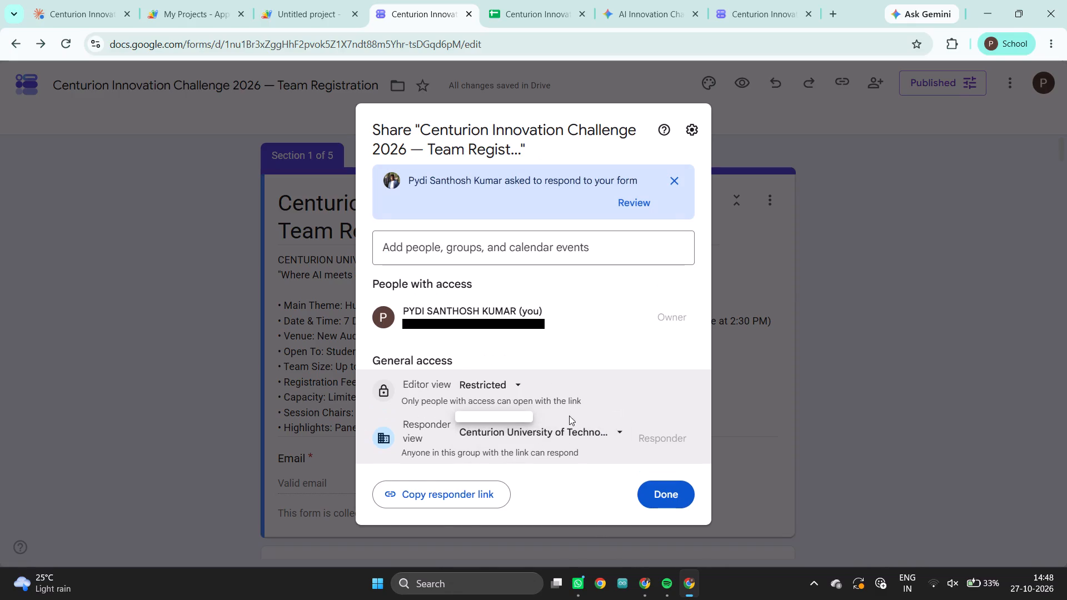
pyautogui.click(617, 431)
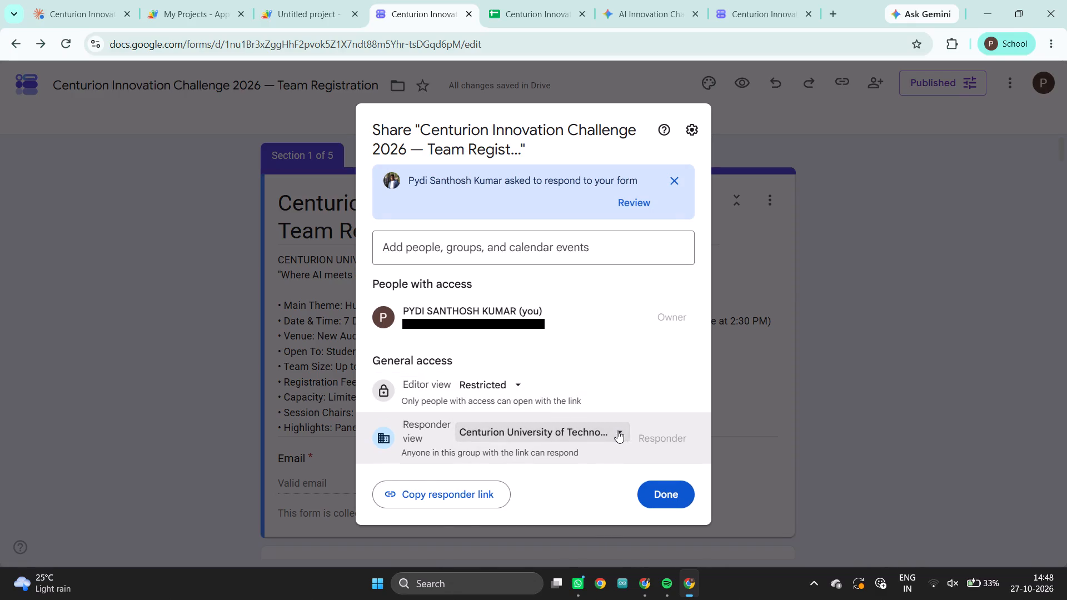
# Review the pending request to respond to the form and open the role choices for the requester.
pyautogui.click(640, 203)
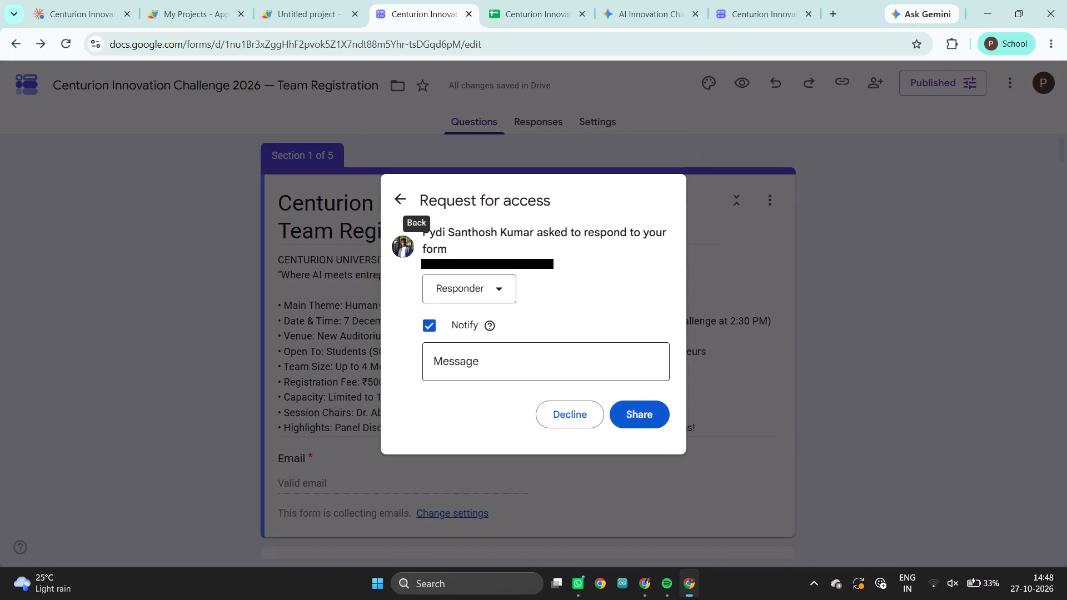
pyautogui.click(494, 286)
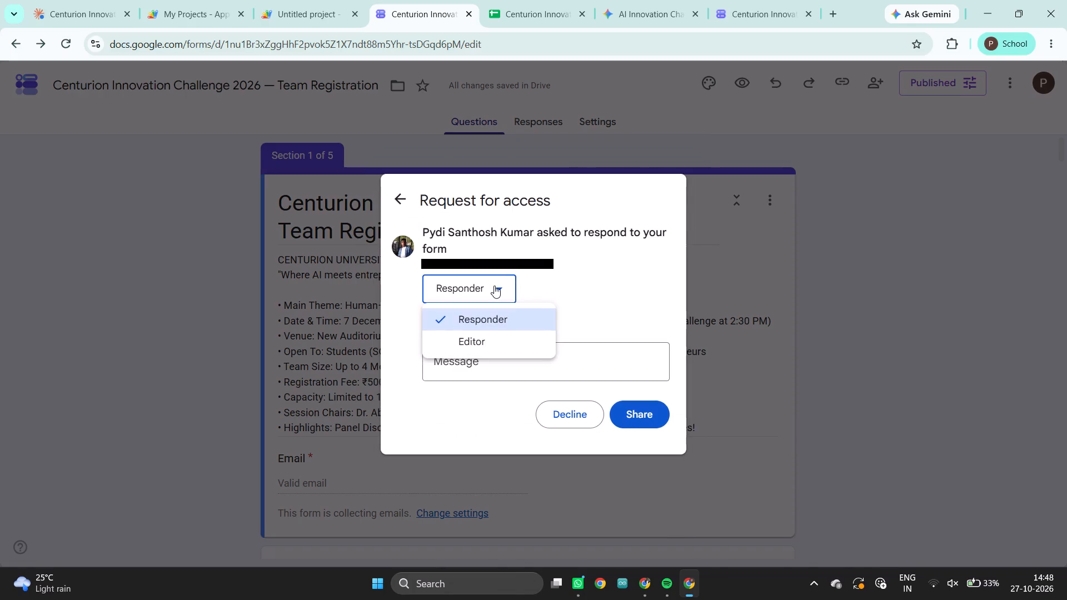
# Approve the pending access request by sharing the form with the requester as Responder, with notification on.
pyautogui.click(494, 286)
pyautogui.click(613, 277)
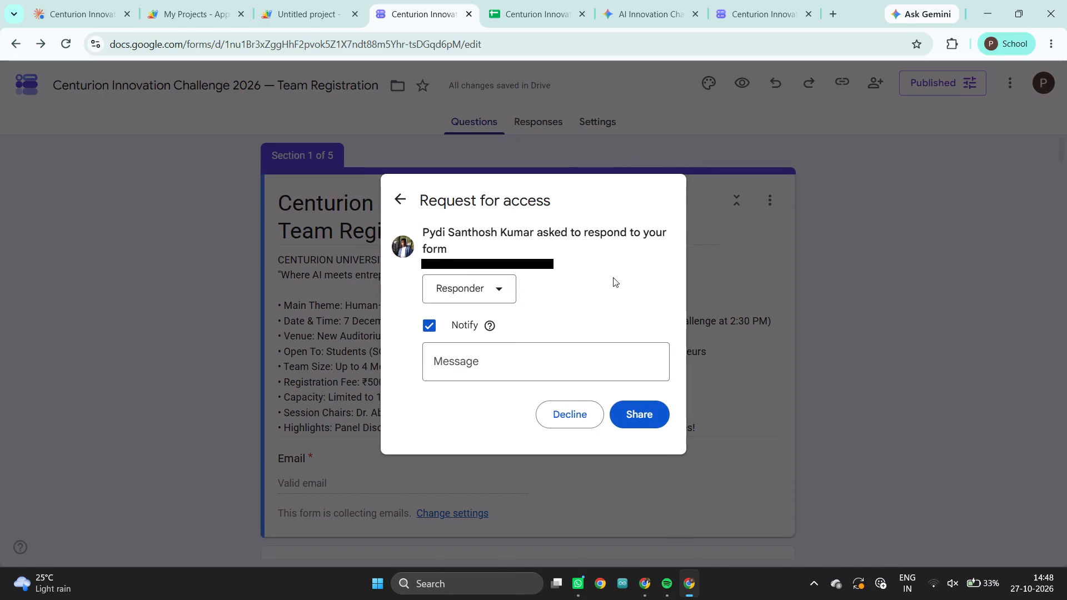
pyautogui.click(641, 408)
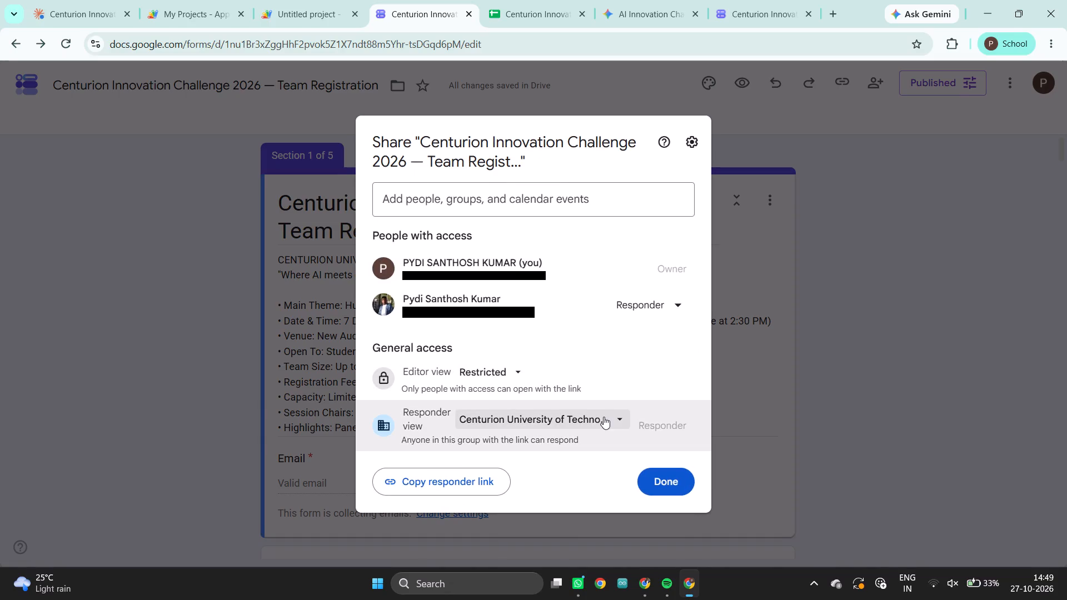
# Set the form's general access for the responder view to Anyone with the link.
pyautogui.click(616, 416)
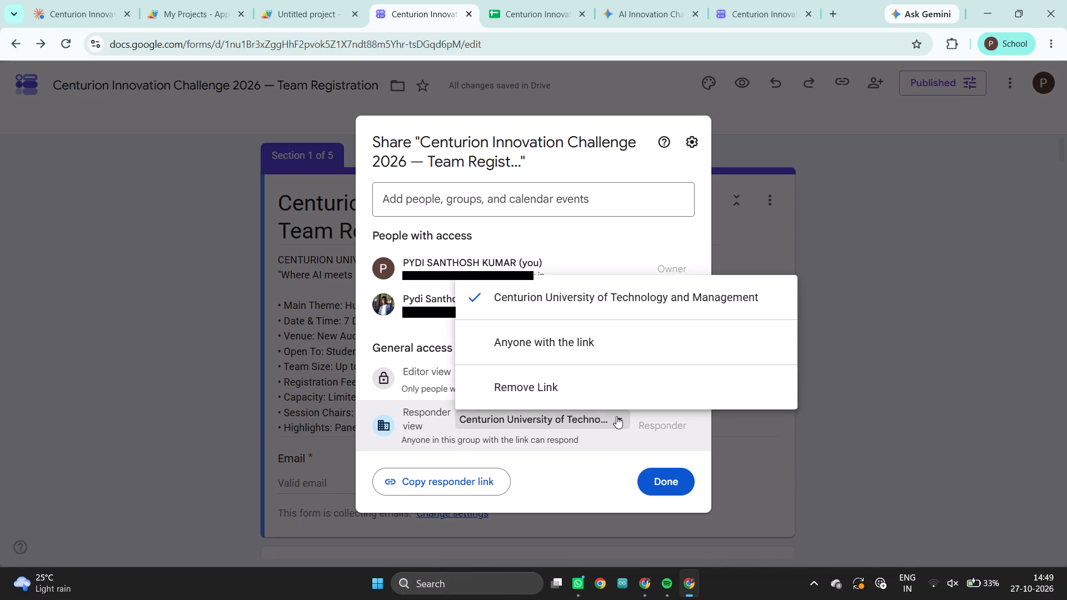
pyautogui.click(565, 342)
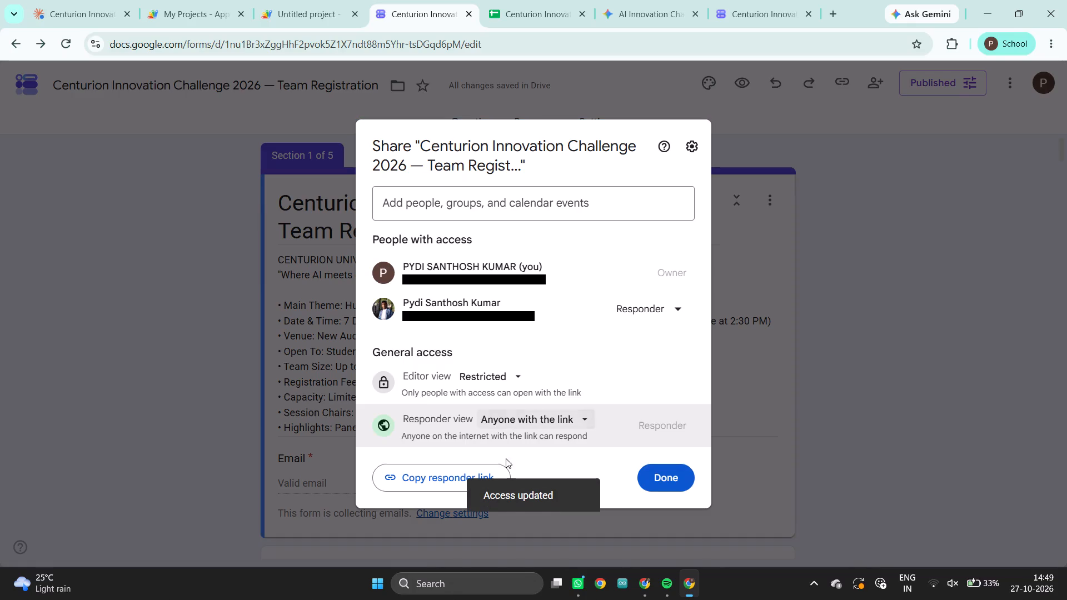
# Copy the form's responder link from the sharing settings.
pyautogui.click(453, 474)
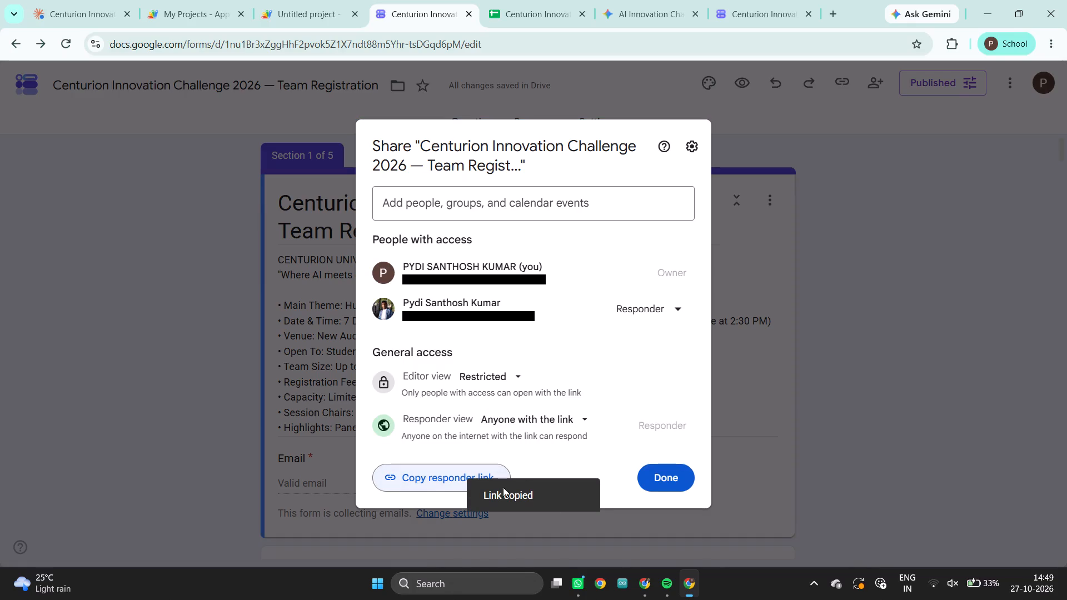
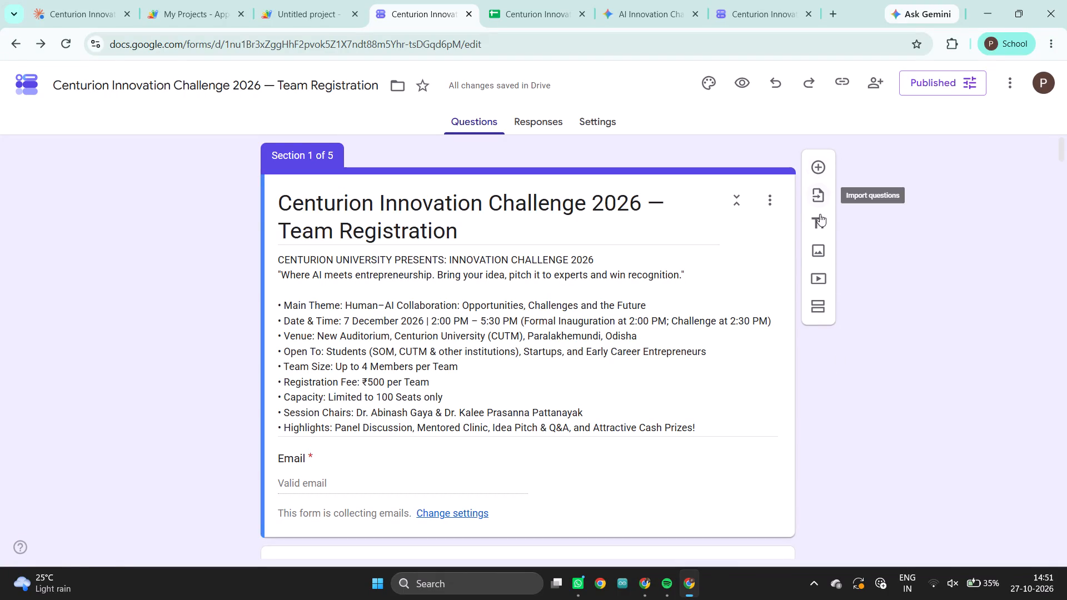
# Start inserting an image into the form's first section and search Google Images for "startup related".
pyautogui.click(815, 254)
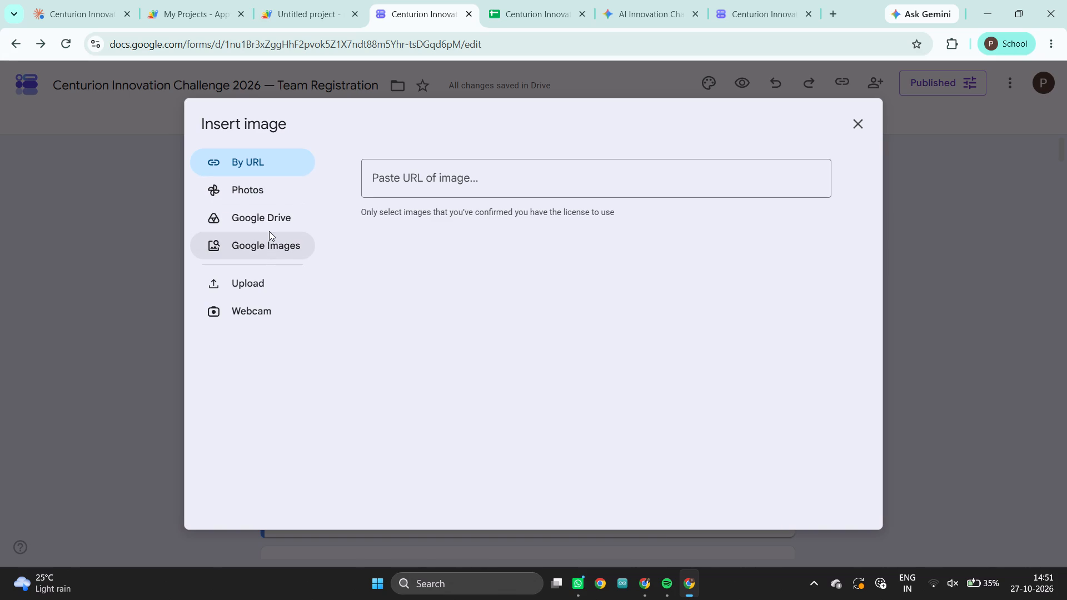
pyautogui.click(272, 254)
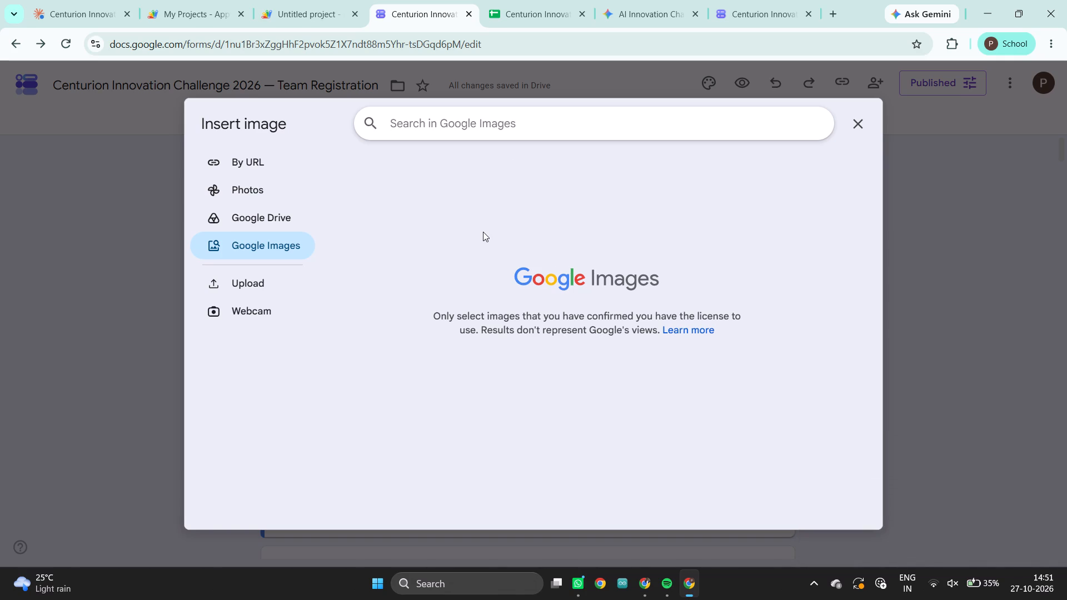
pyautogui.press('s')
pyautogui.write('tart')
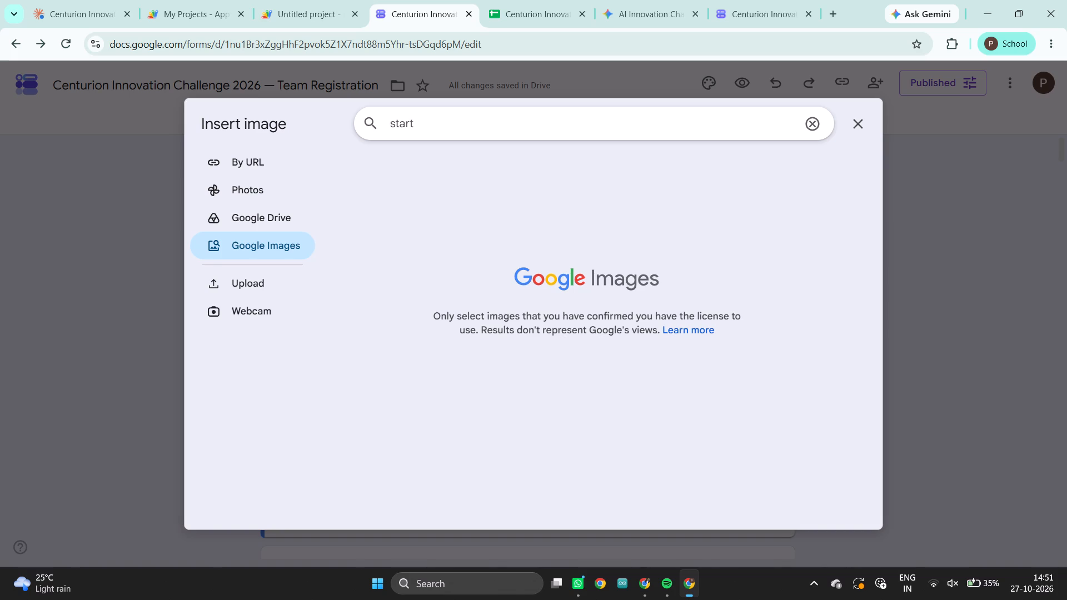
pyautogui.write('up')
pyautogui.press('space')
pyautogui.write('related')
# Search Google Images for "startup related" and examine the results for a picture suited to the form.
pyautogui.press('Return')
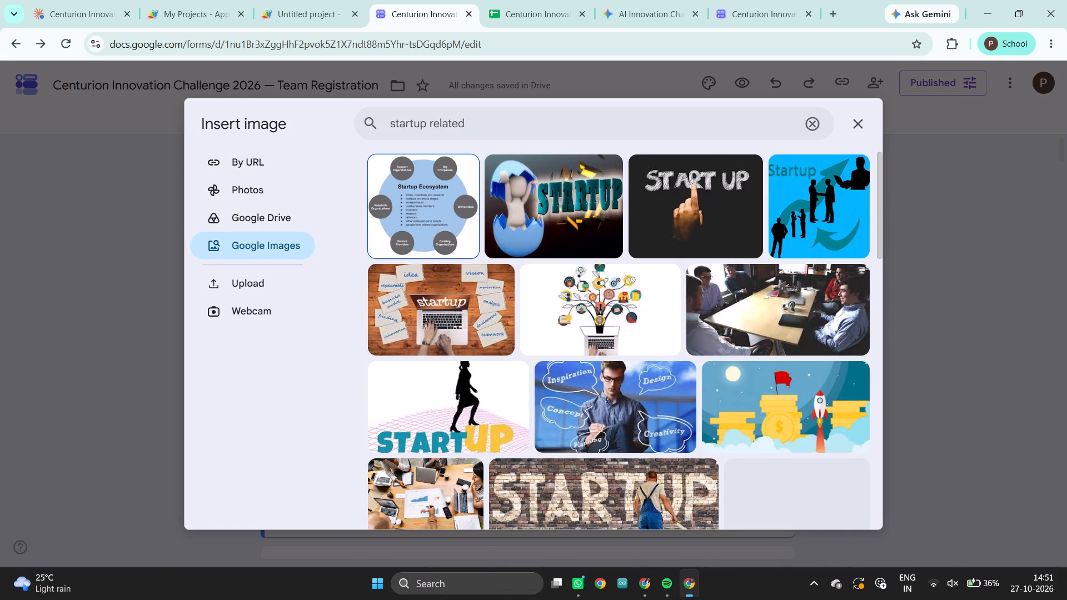
pyautogui.scroll(-1, 602, 319)
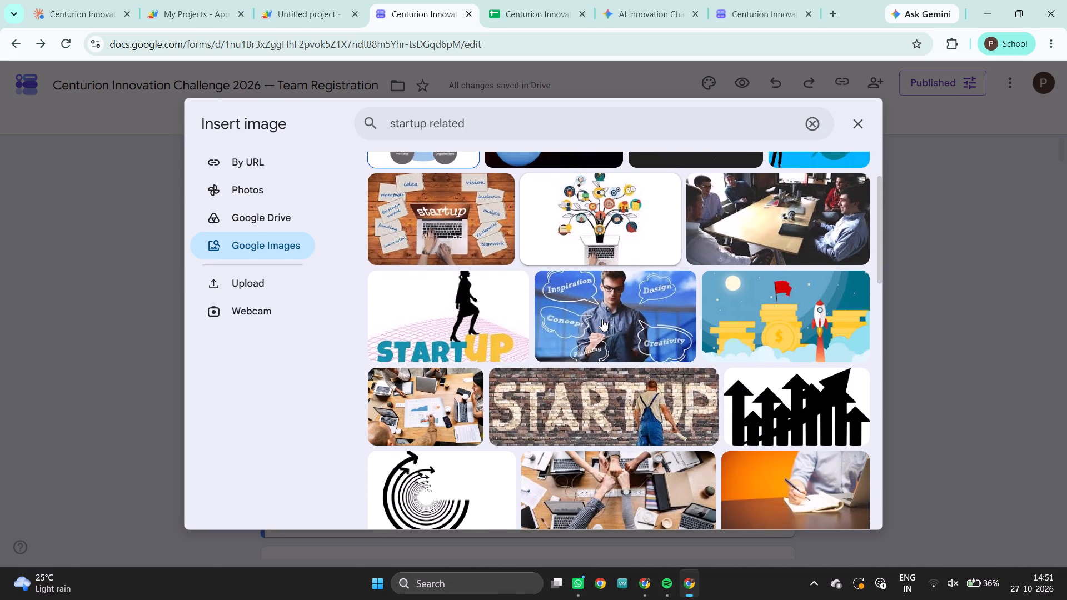
pyautogui.scroll(-1, 636, 372)
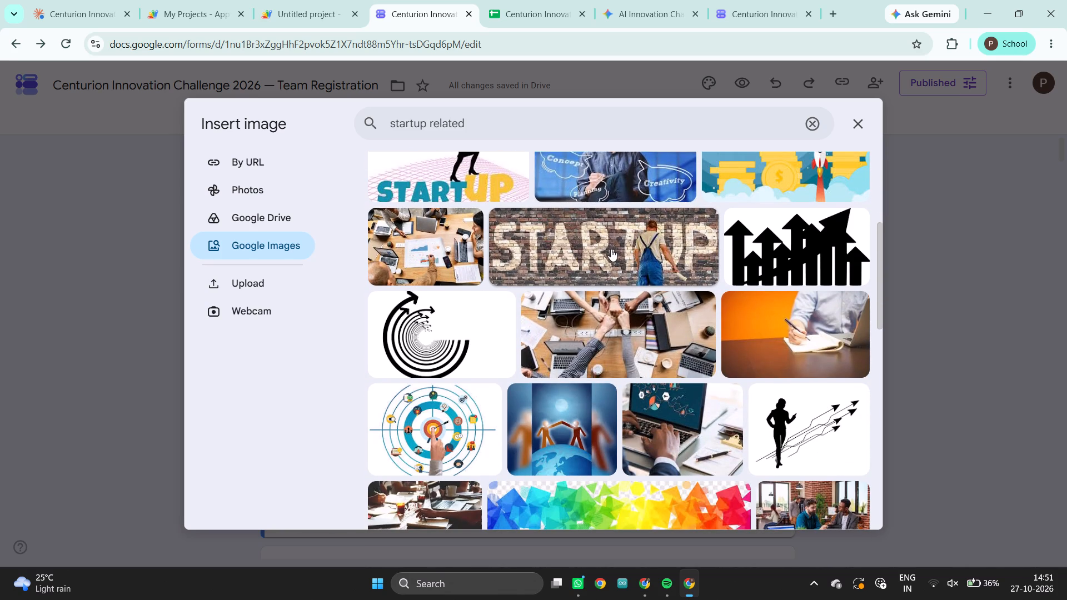
pyautogui.scroll(-1, 611, 249)
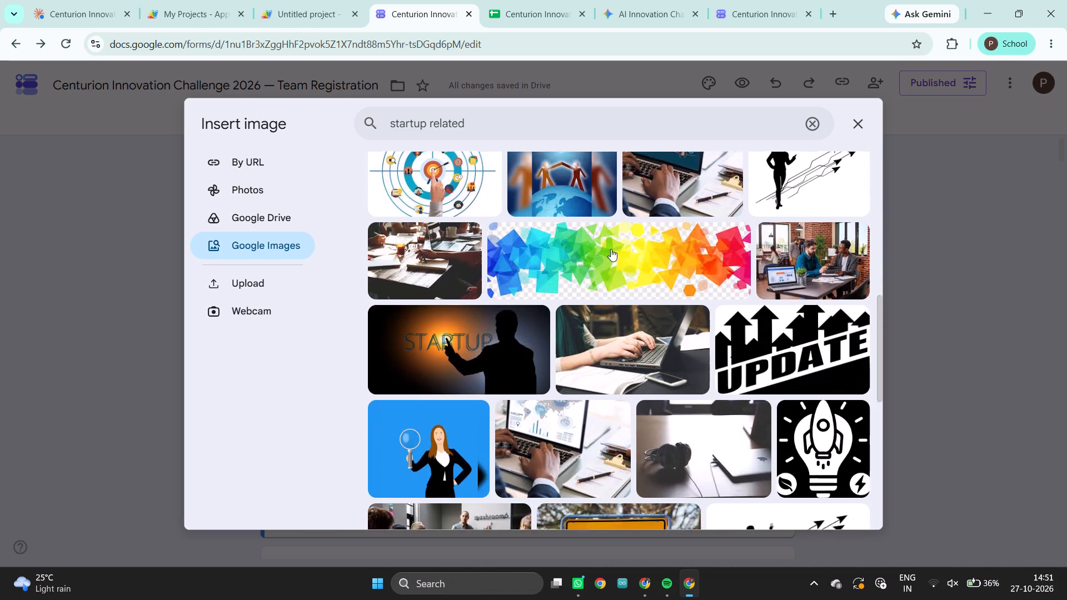
pyautogui.scroll(-1, 611, 249)
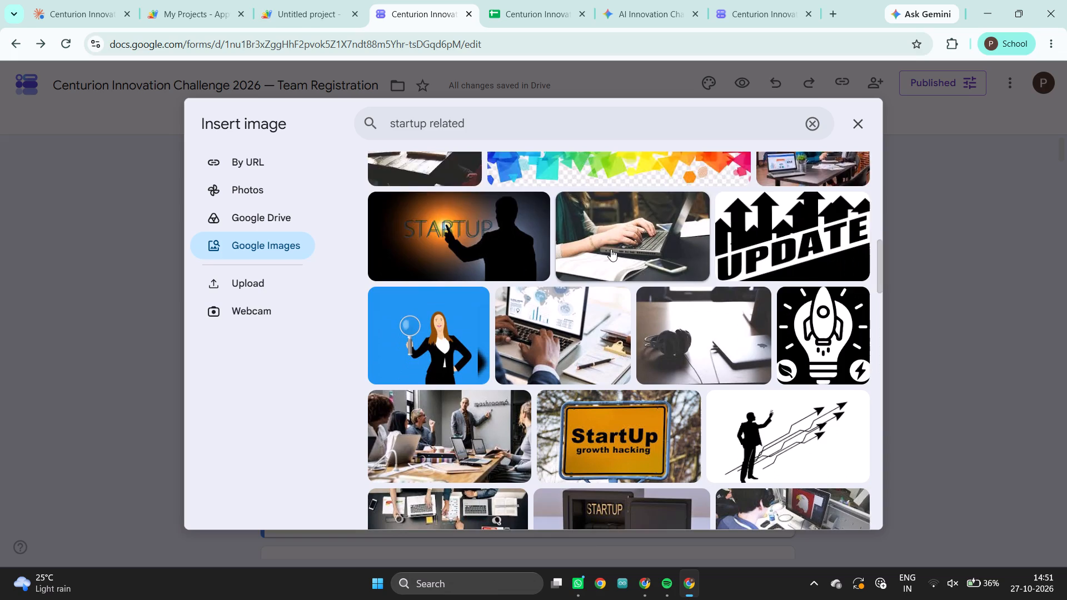
pyautogui.scroll(-2, 611, 249)
pyautogui.scroll(1, 611, 249)
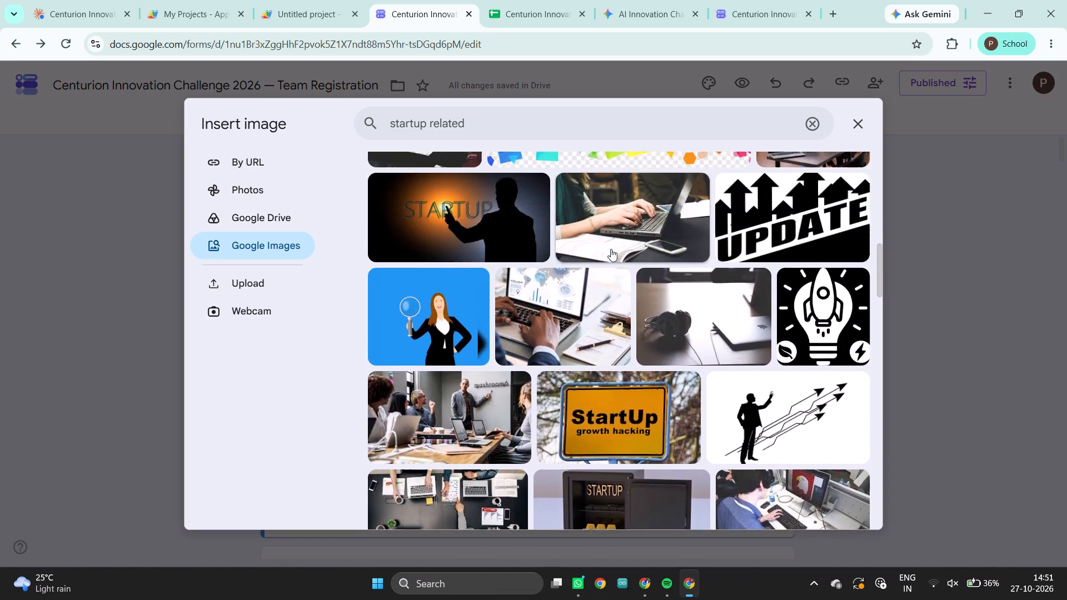
pyautogui.scroll(1, 611, 249)
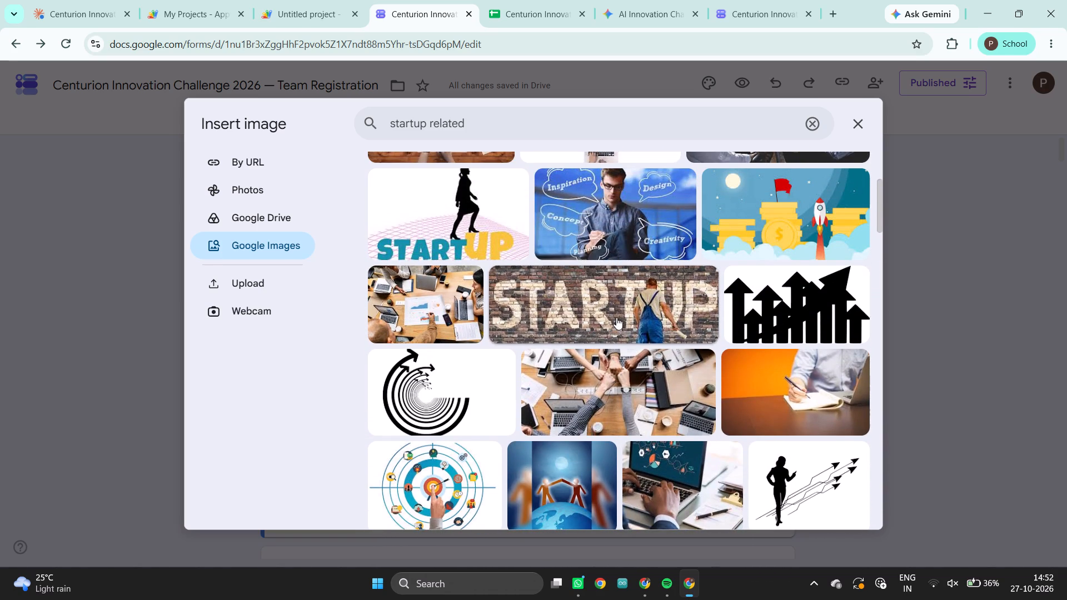
pyautogui.scroll(-2, 603, 308)
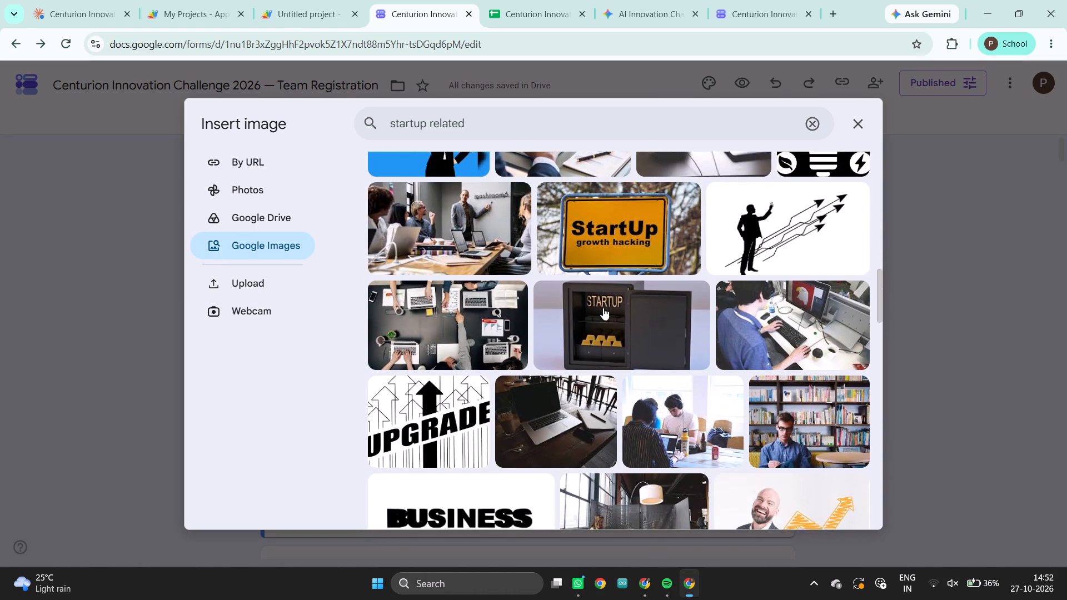
pyautogui.scroll(-2, 603, 308)
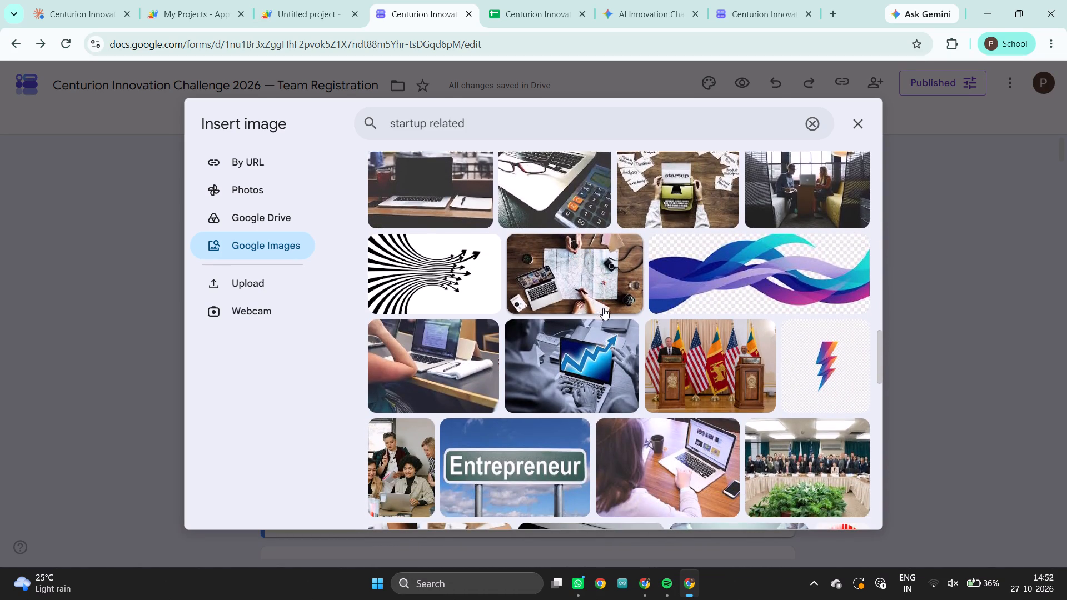
pyautogui.scroll(-1, 603, 308)
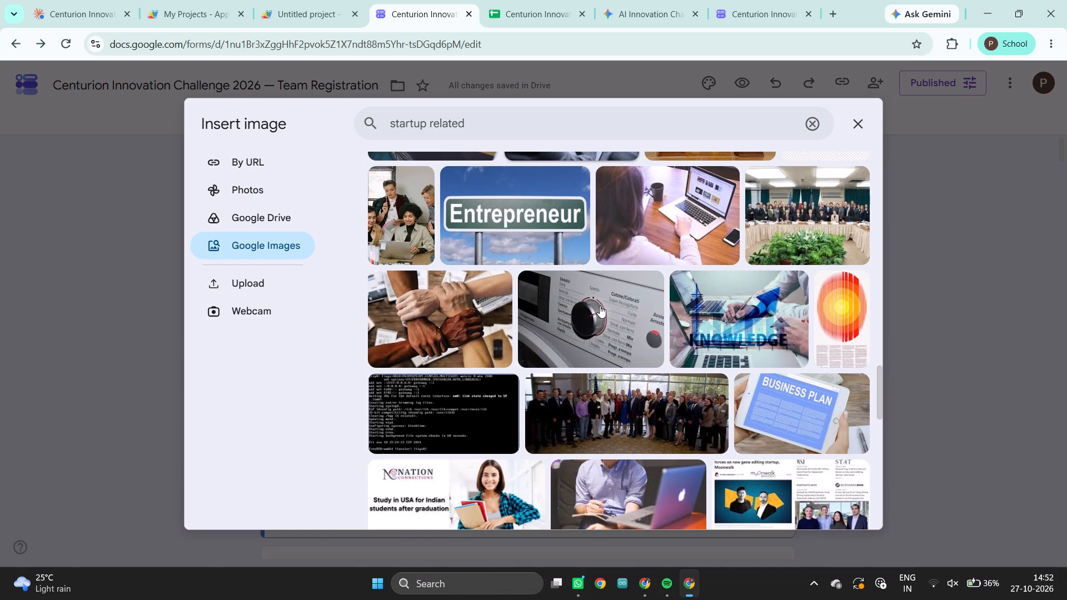
pyautogui.scroll(-1, 605, 325)
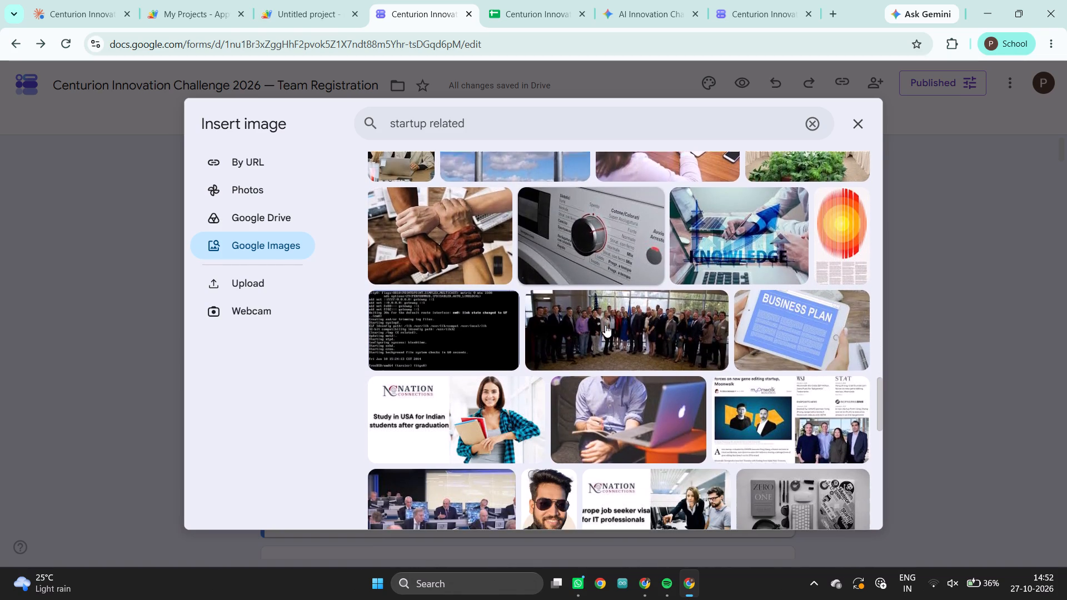
pyautogui.scroll(-1, 605, 325)
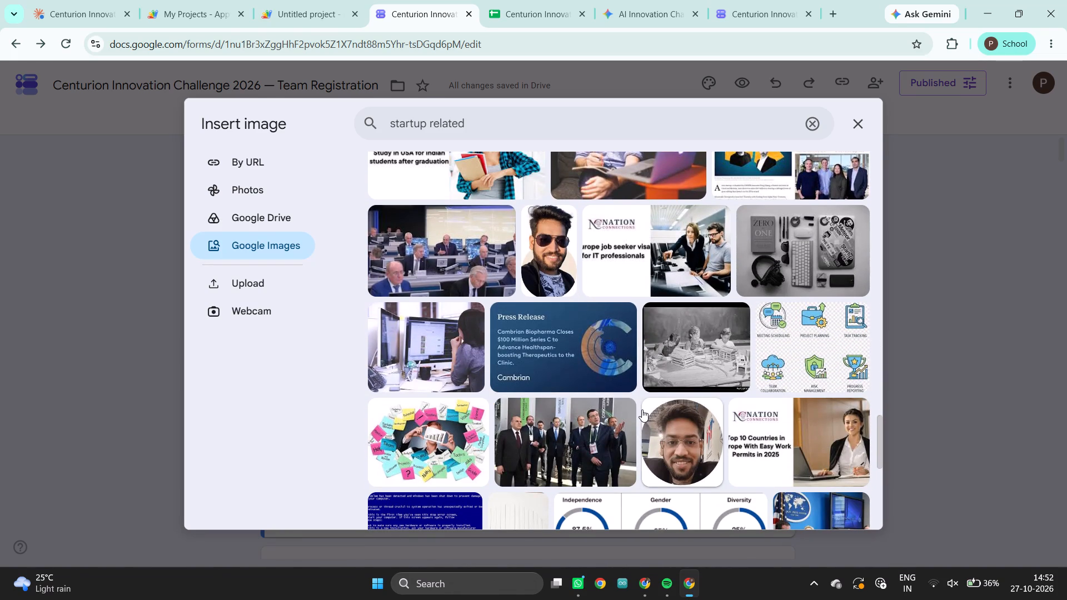
pyautogui.scroll(-1, 642, 409)
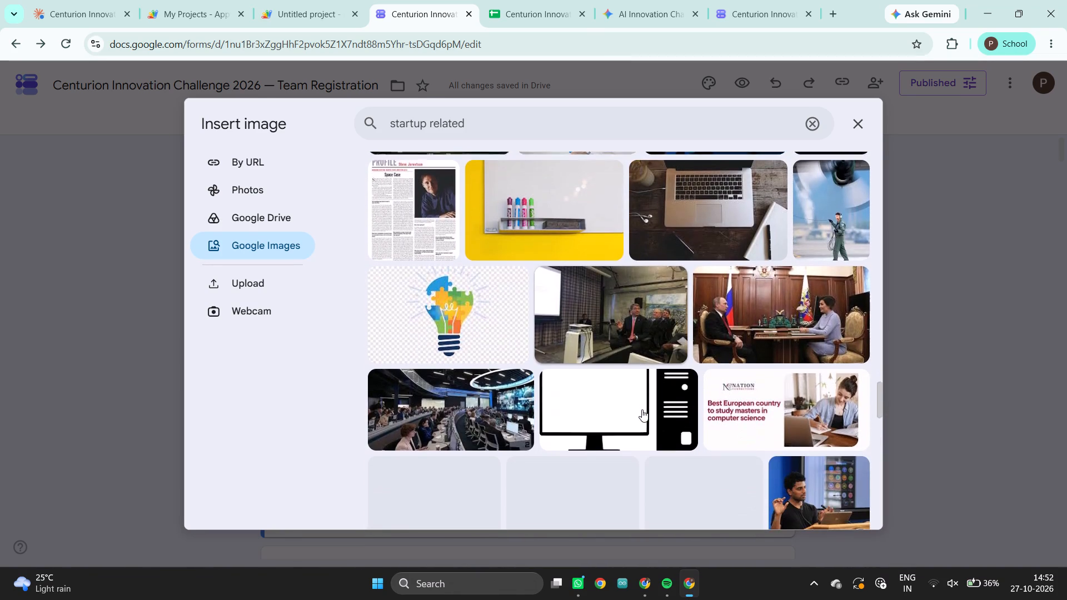
pyautogui.scroll(-1, 642, 409)
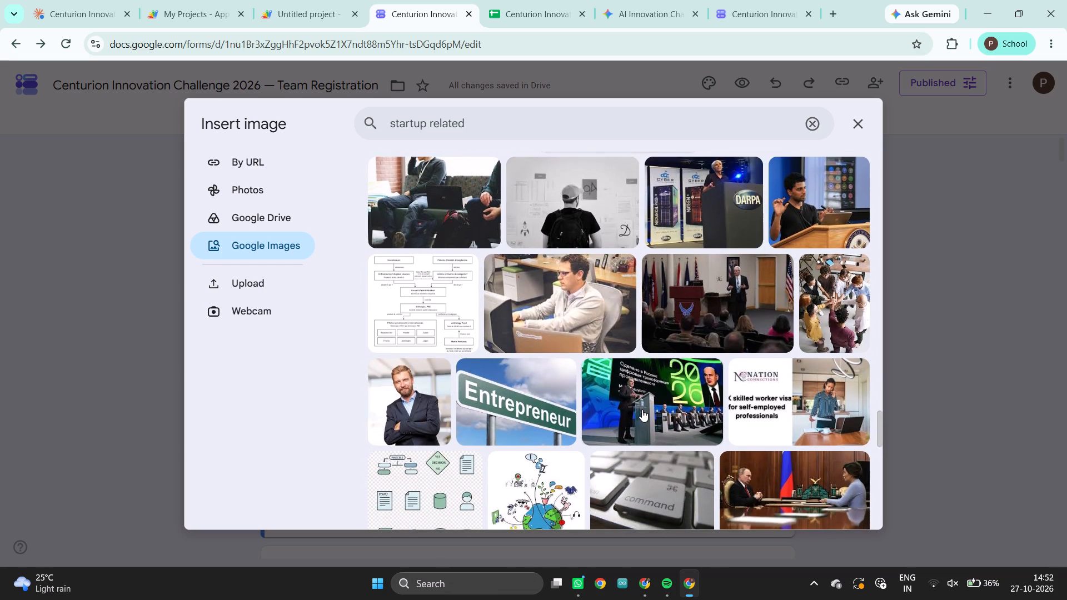
pyautogui.scroll(-1, 642, 409)
pyautogui.scroll(1, 642, 409)
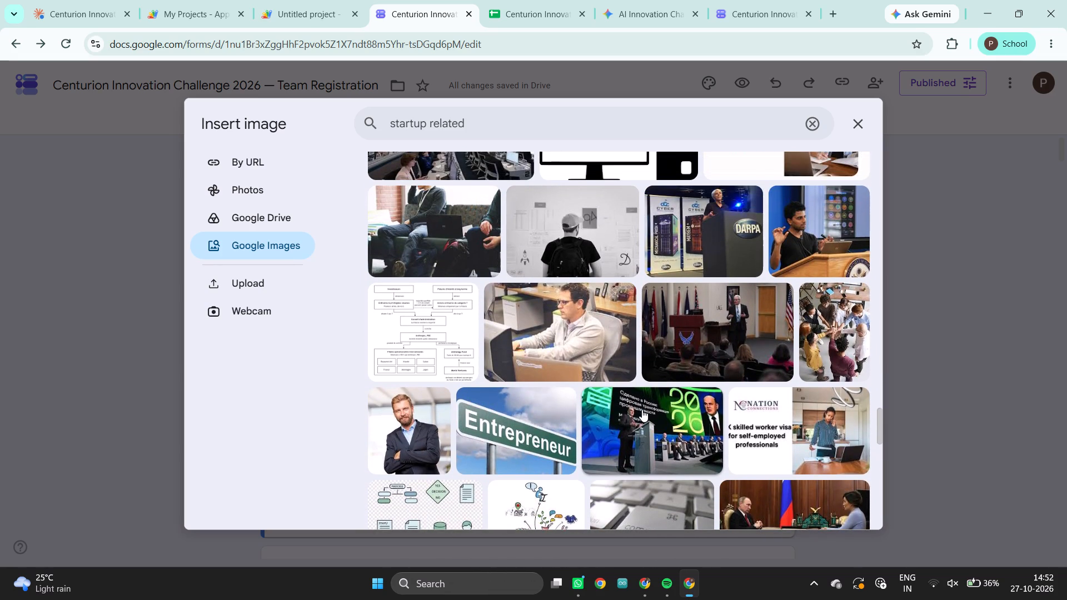
pyautogui.scroll(-1, 642, 409)
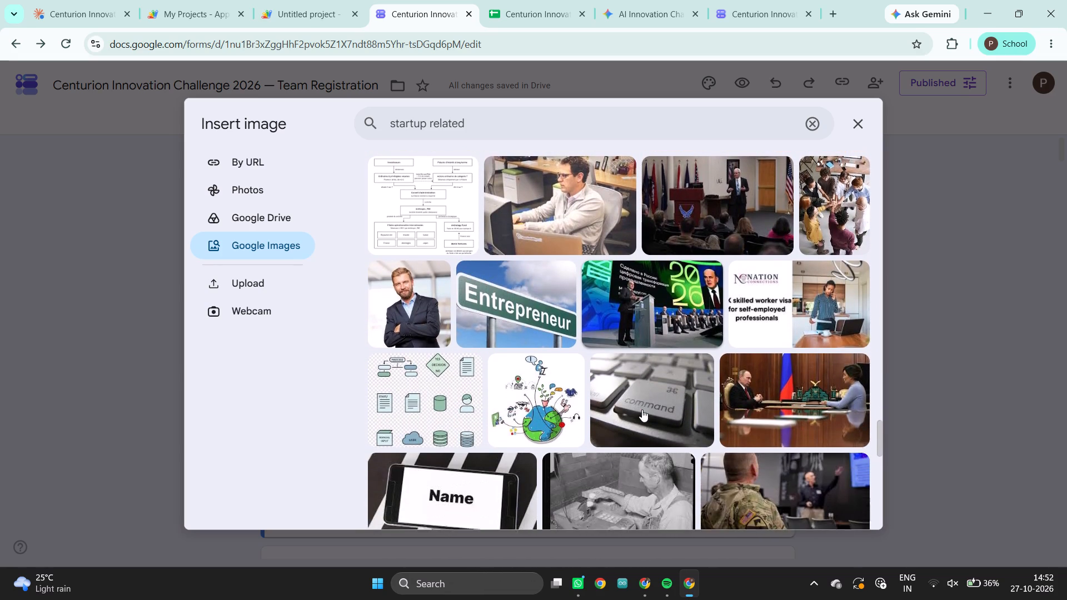
pyautogui.scroll(-2, 642, 409)
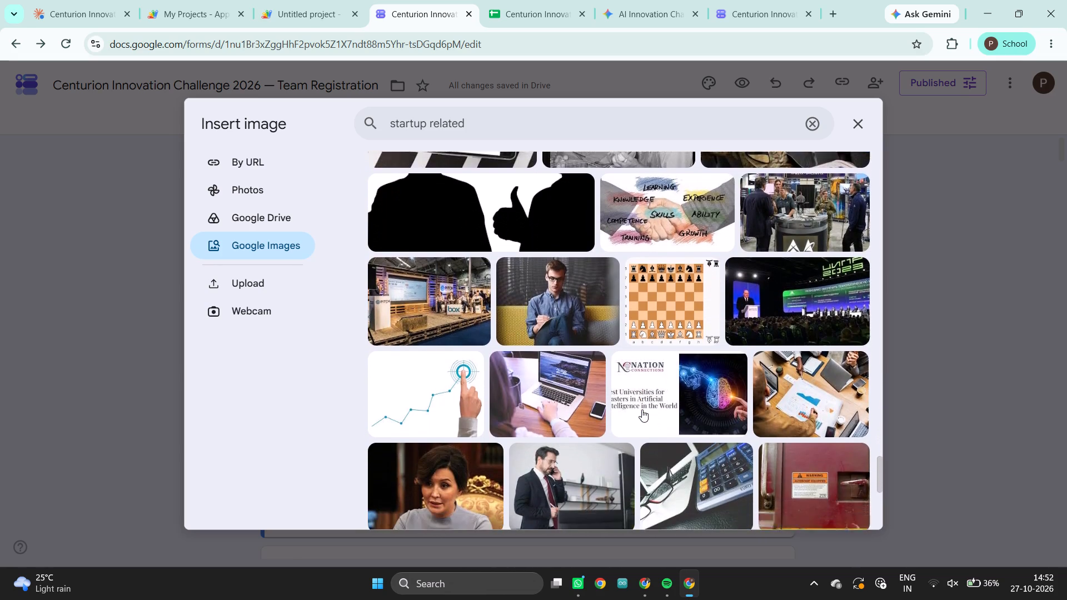
pyautogui.scroll(-2, 642, 409)
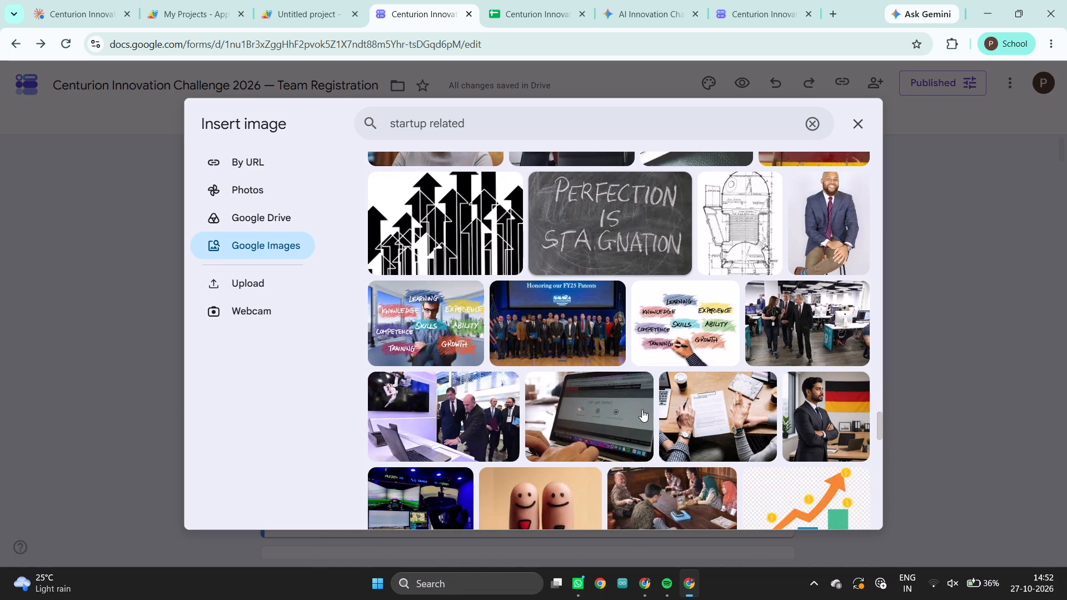
pyautogui.scroll(-2, 642, 409)
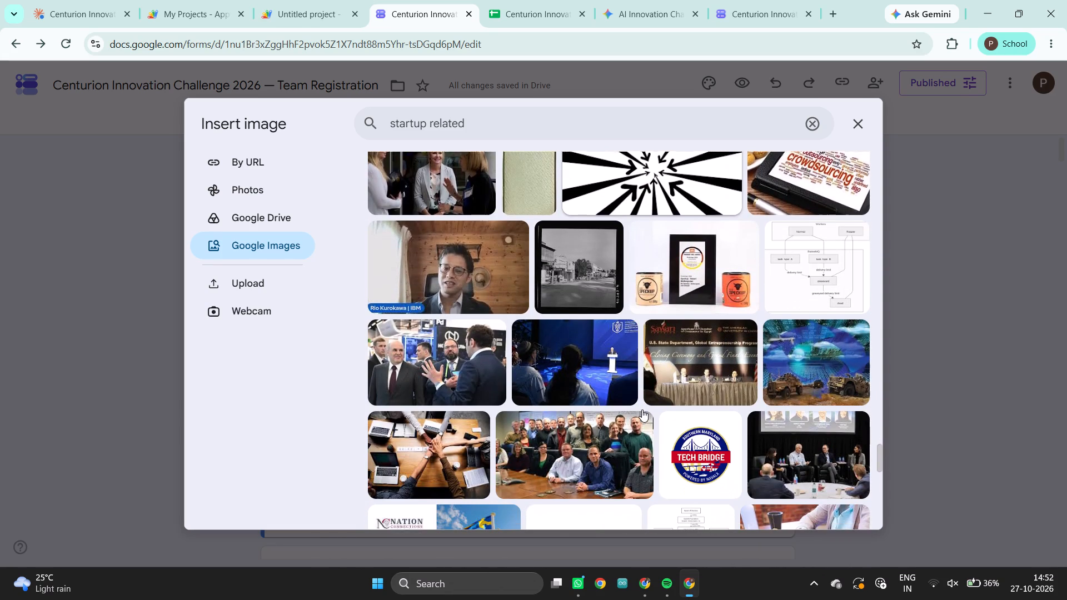
pyautogui.scroll(-2, 642, 409)
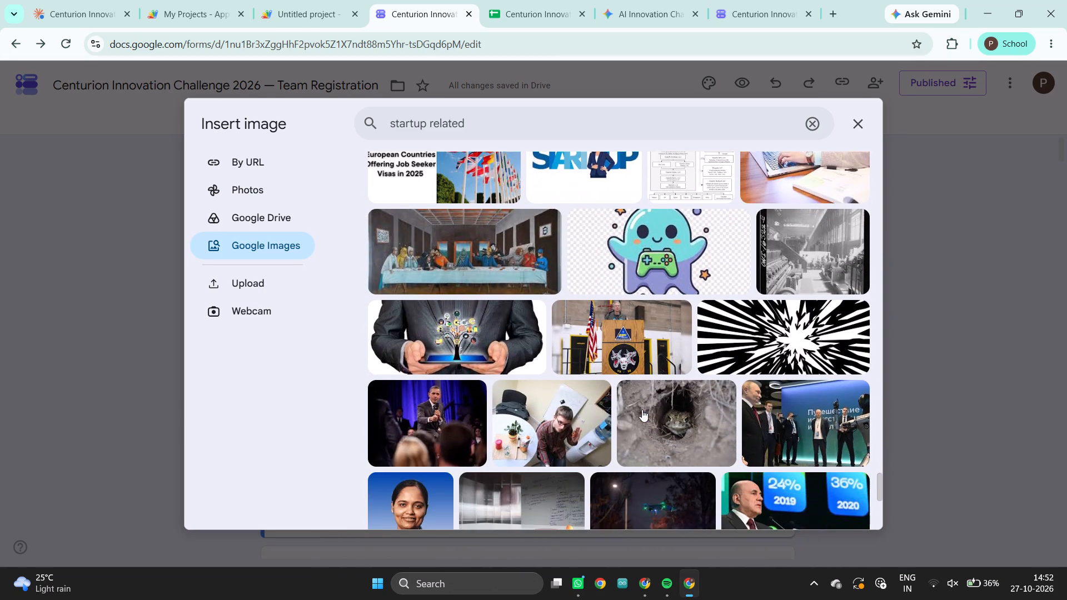
pyautogui.scroll(-1, 642, 402)
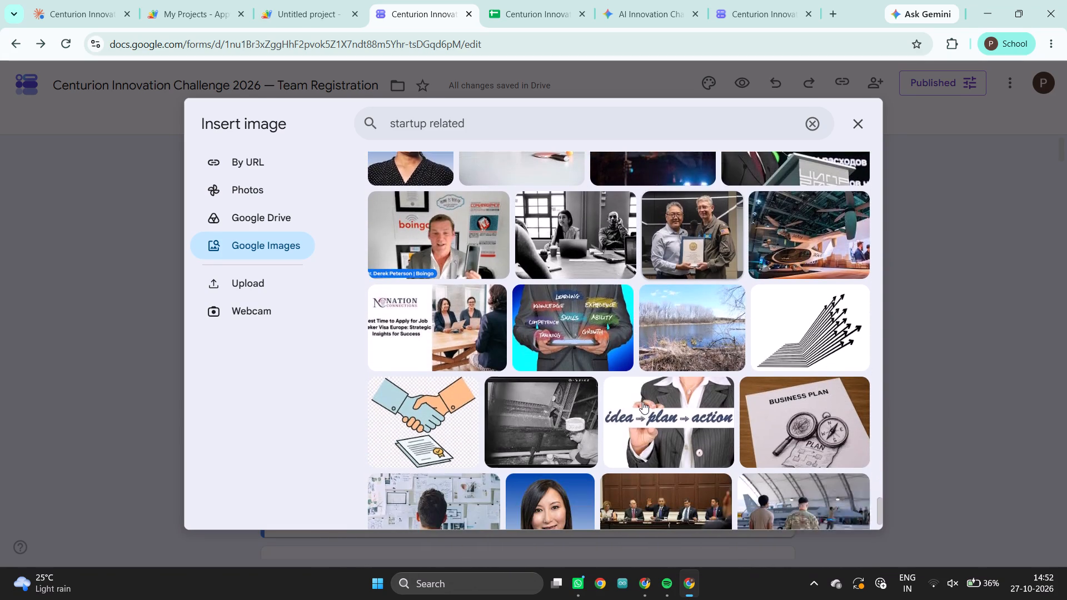
pyautogui.scroll(-1, 642, 402)
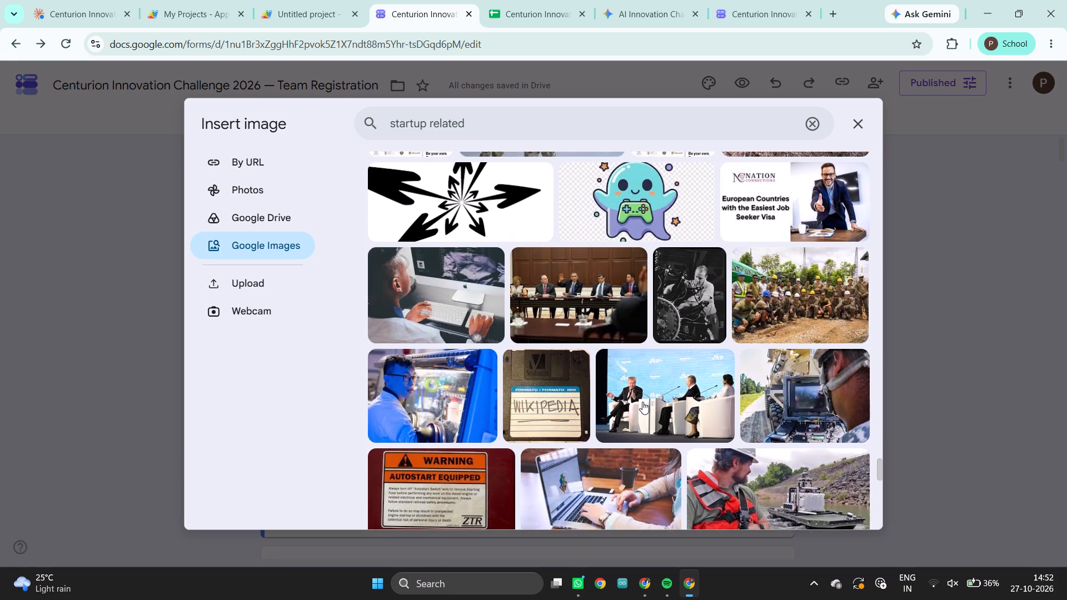
pyautogui.scroll(-2, 642, 402)
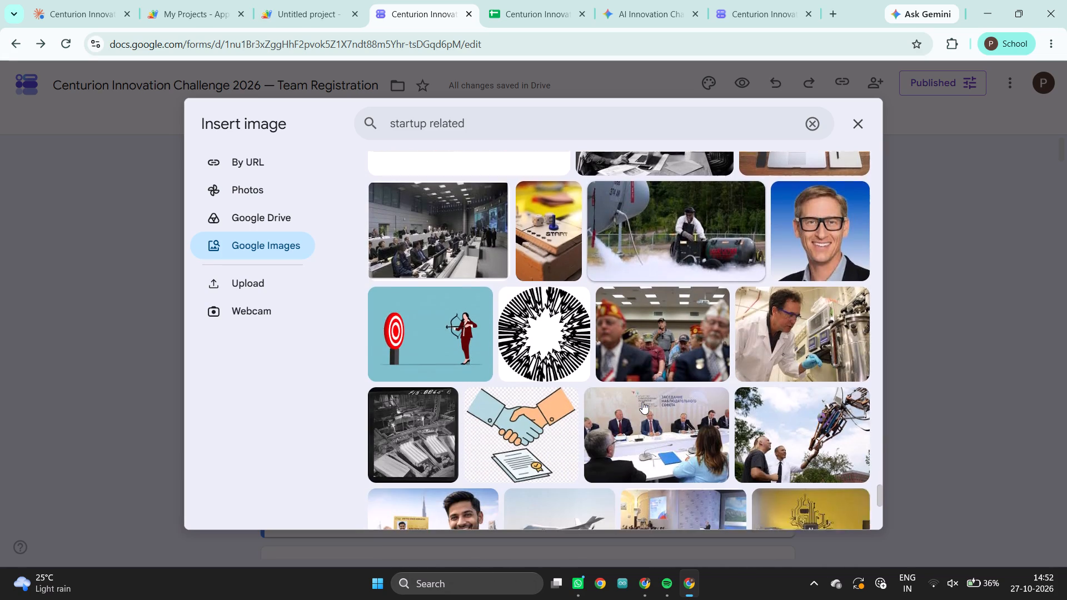
pyautogui.scroll(-1, 642, 402)
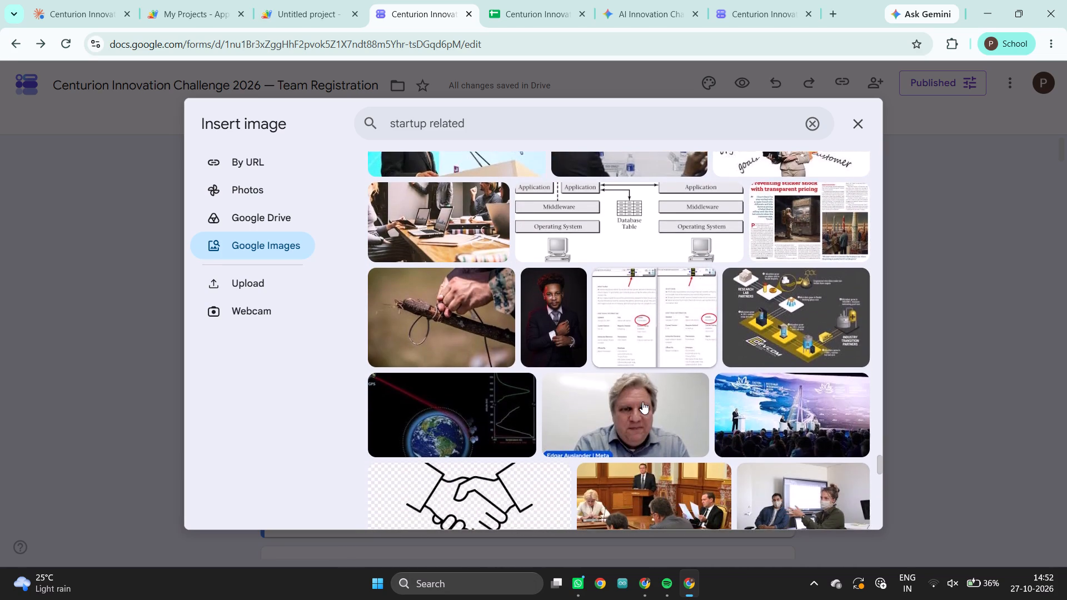
pyautogui.scroll(-1, 642, 402)
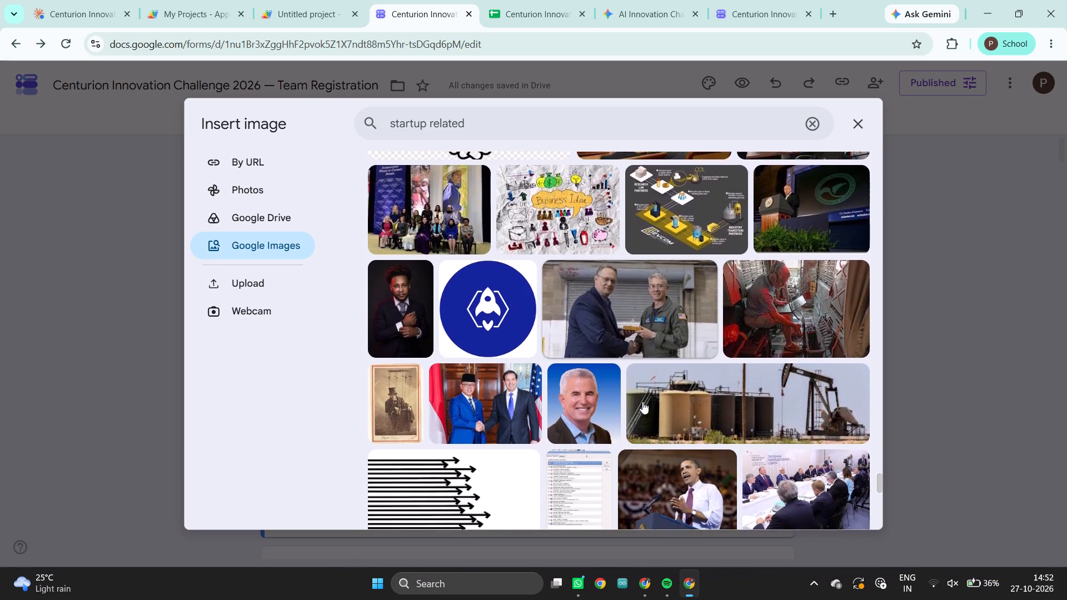
pyautogui.scroll(-2, 642, 402)
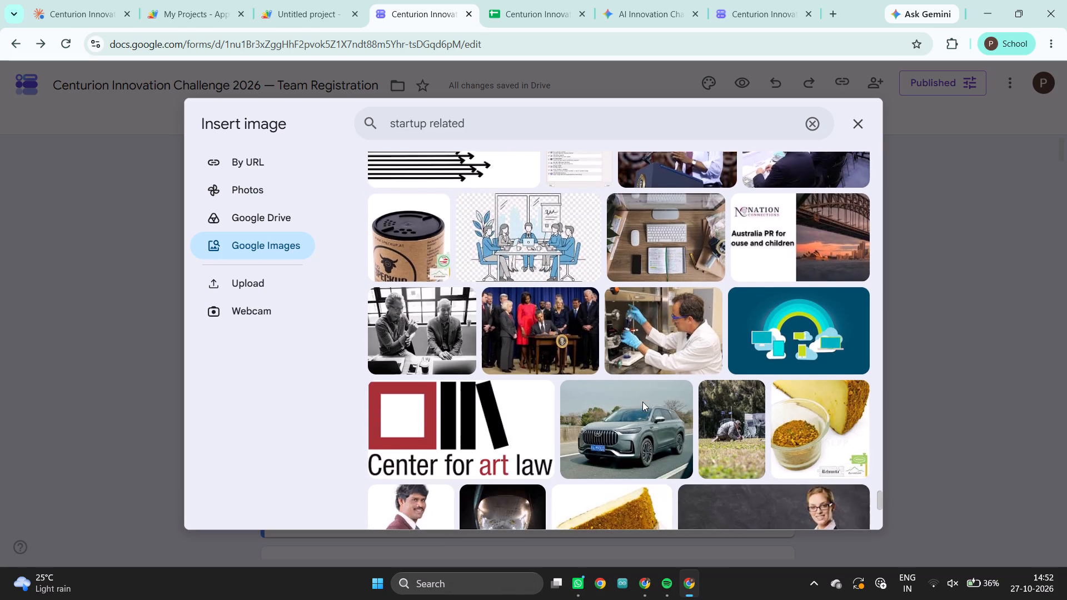
pyautogui.scroll(-1, 642, 402)
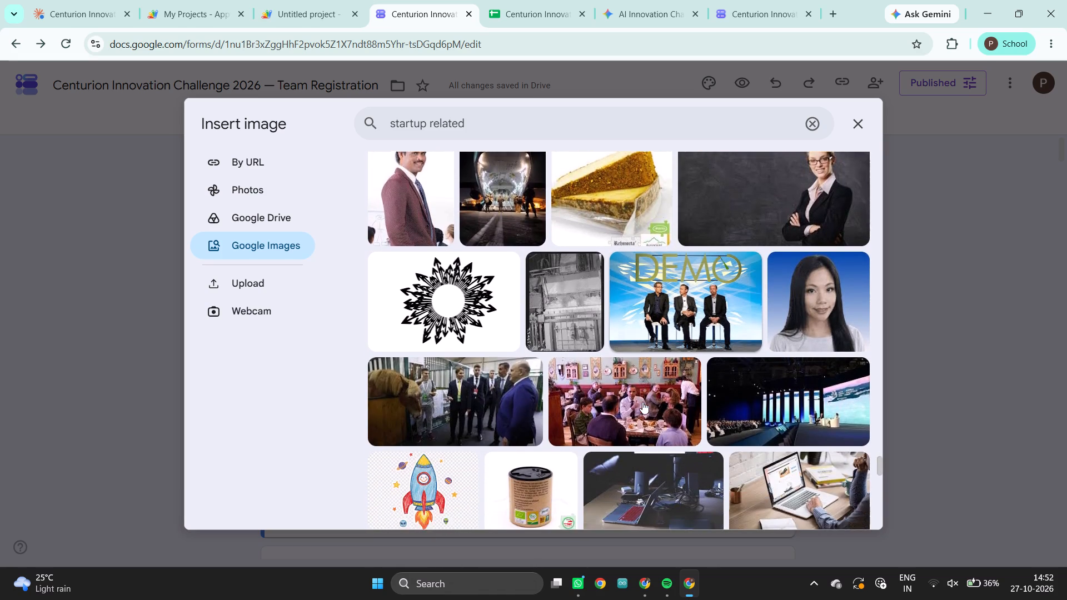
pyautogui.scroll(-1, 642, 402)
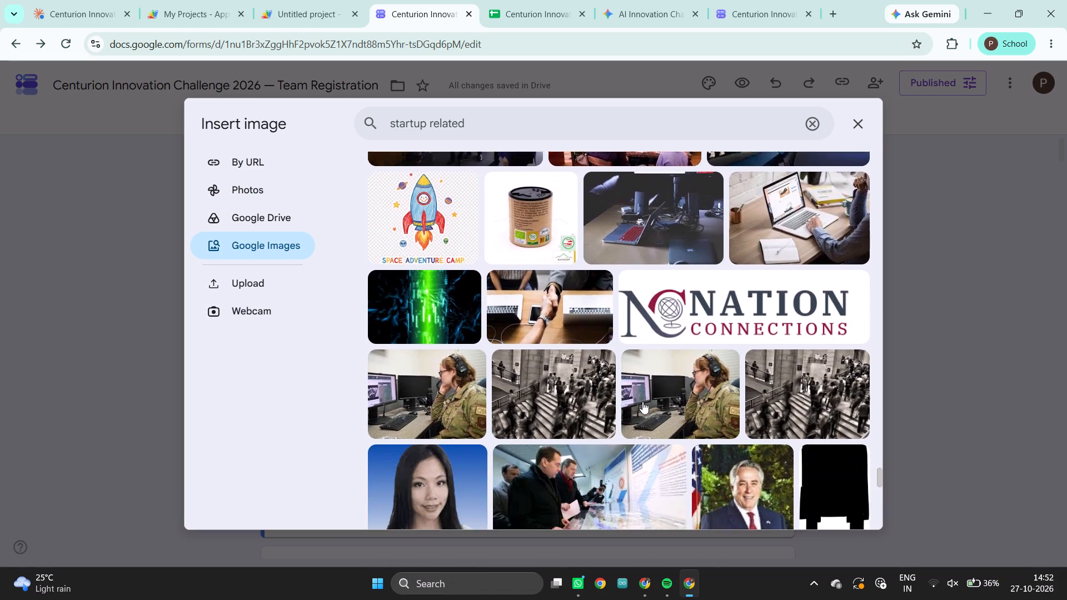
pyautogui.scroll(-2, 642, 402)
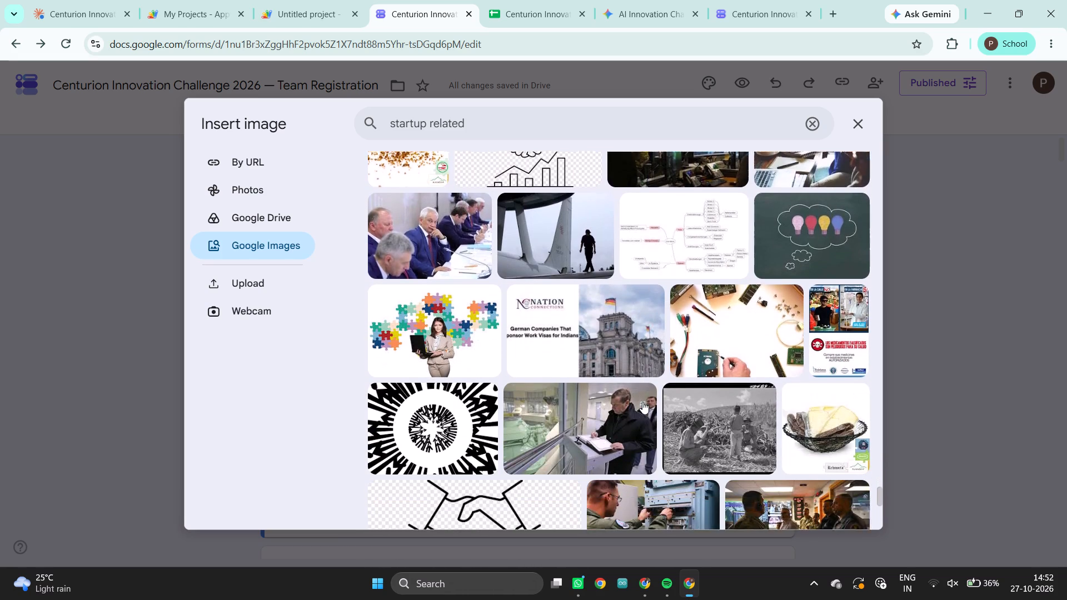
pyautogui.scroll(-1, 642, 402)
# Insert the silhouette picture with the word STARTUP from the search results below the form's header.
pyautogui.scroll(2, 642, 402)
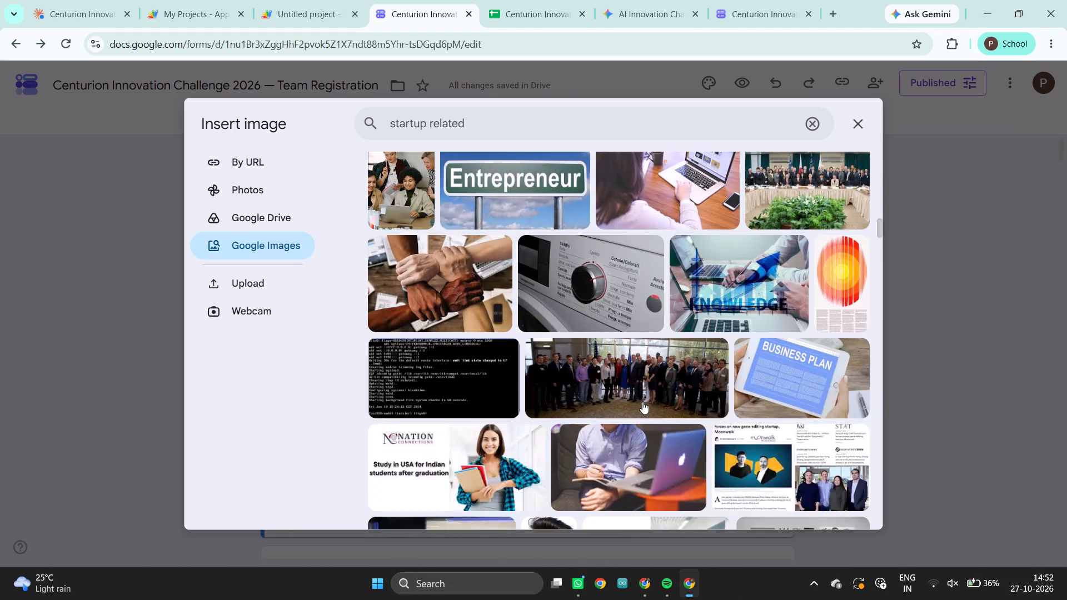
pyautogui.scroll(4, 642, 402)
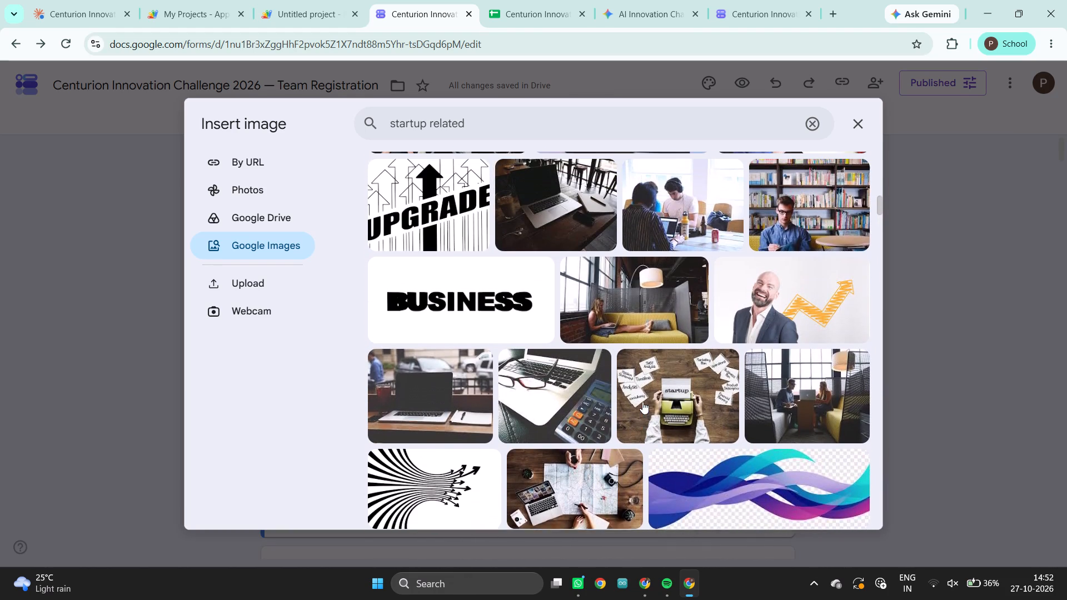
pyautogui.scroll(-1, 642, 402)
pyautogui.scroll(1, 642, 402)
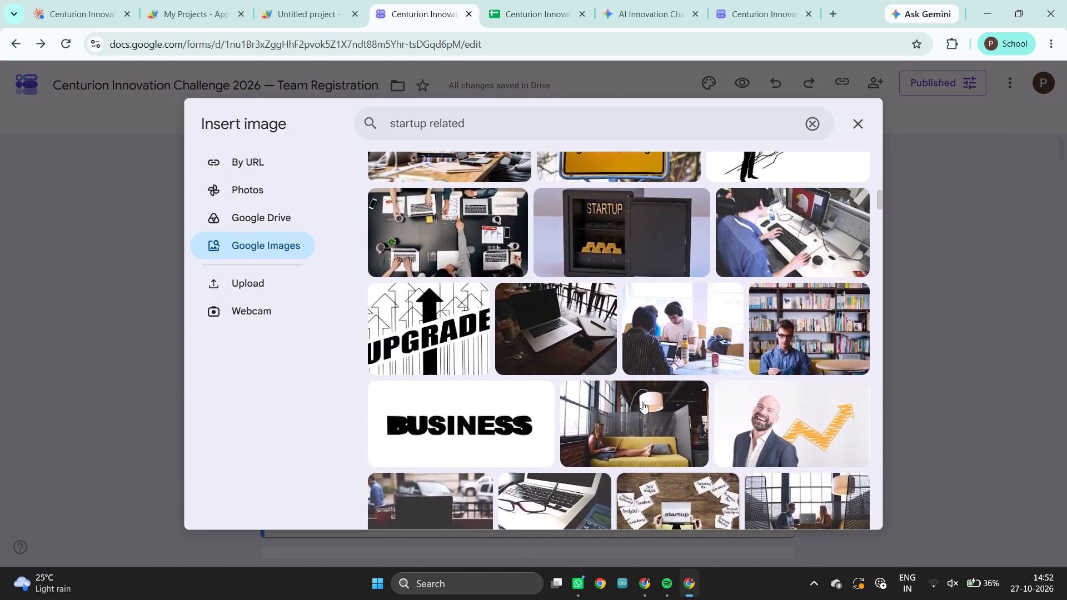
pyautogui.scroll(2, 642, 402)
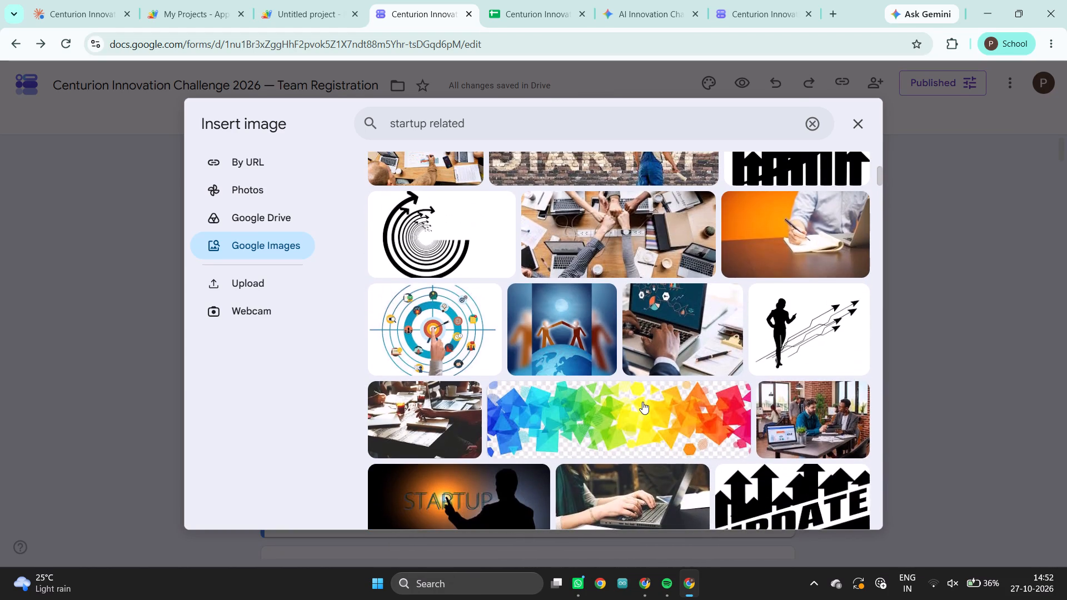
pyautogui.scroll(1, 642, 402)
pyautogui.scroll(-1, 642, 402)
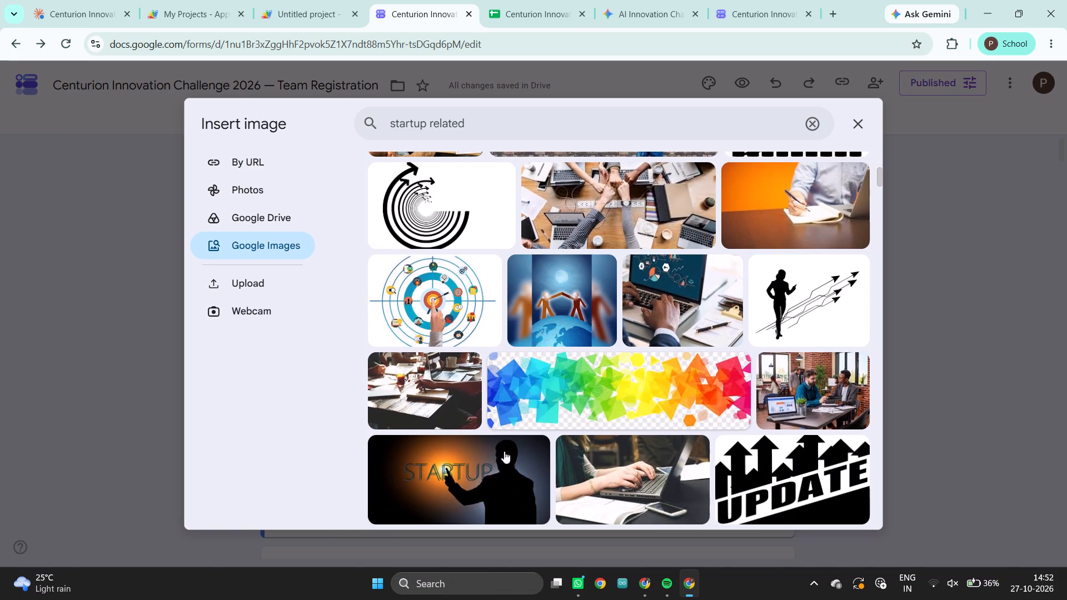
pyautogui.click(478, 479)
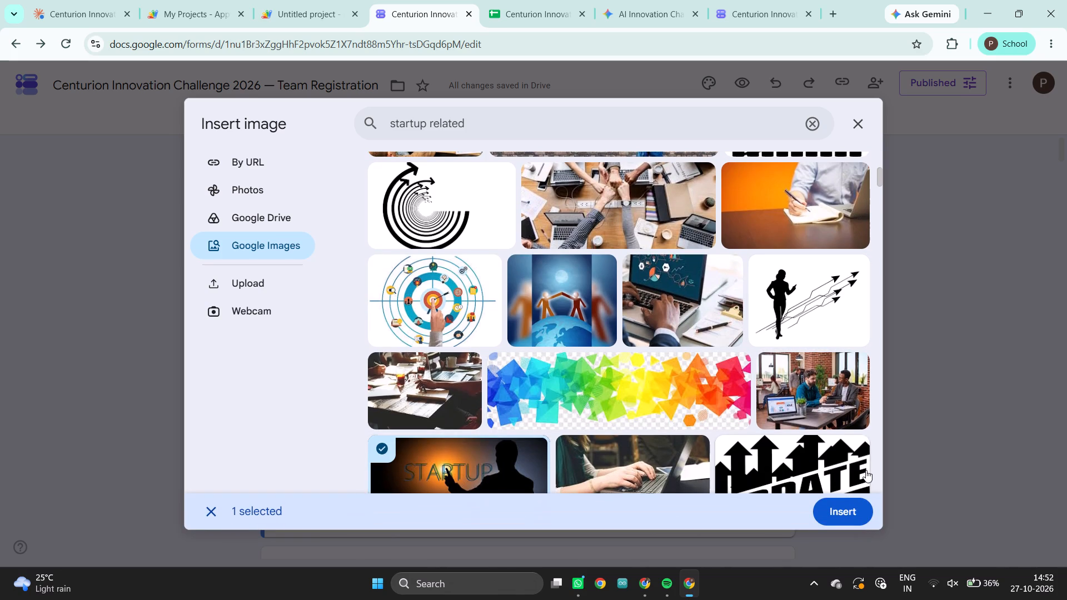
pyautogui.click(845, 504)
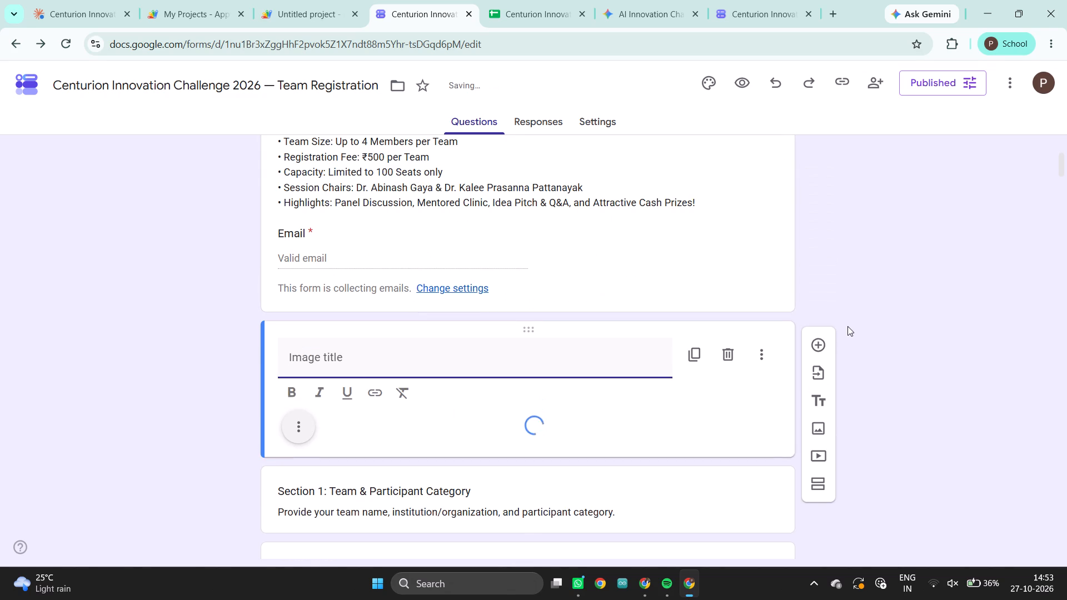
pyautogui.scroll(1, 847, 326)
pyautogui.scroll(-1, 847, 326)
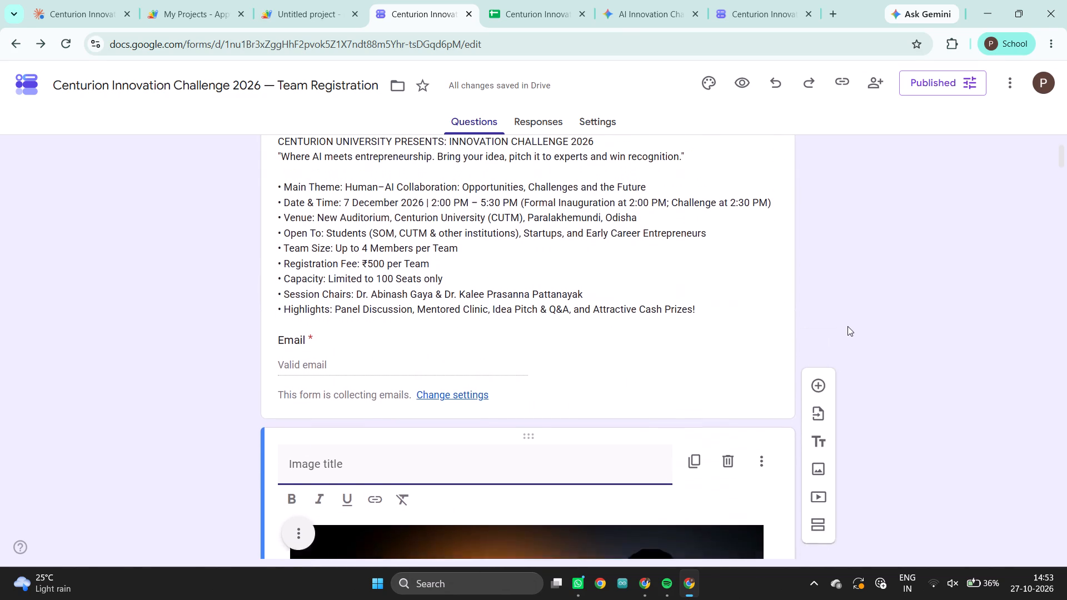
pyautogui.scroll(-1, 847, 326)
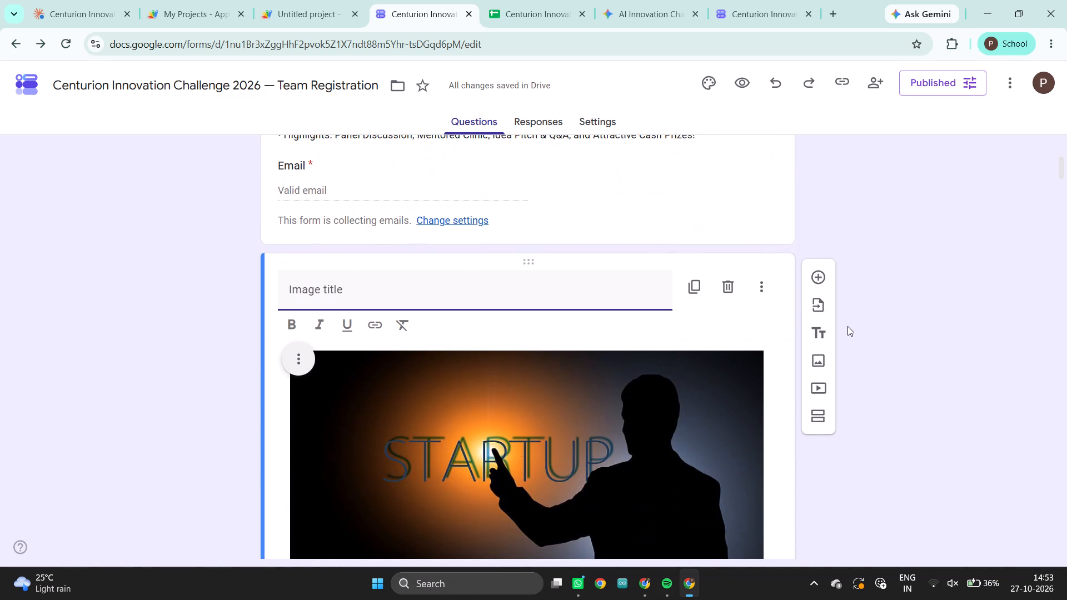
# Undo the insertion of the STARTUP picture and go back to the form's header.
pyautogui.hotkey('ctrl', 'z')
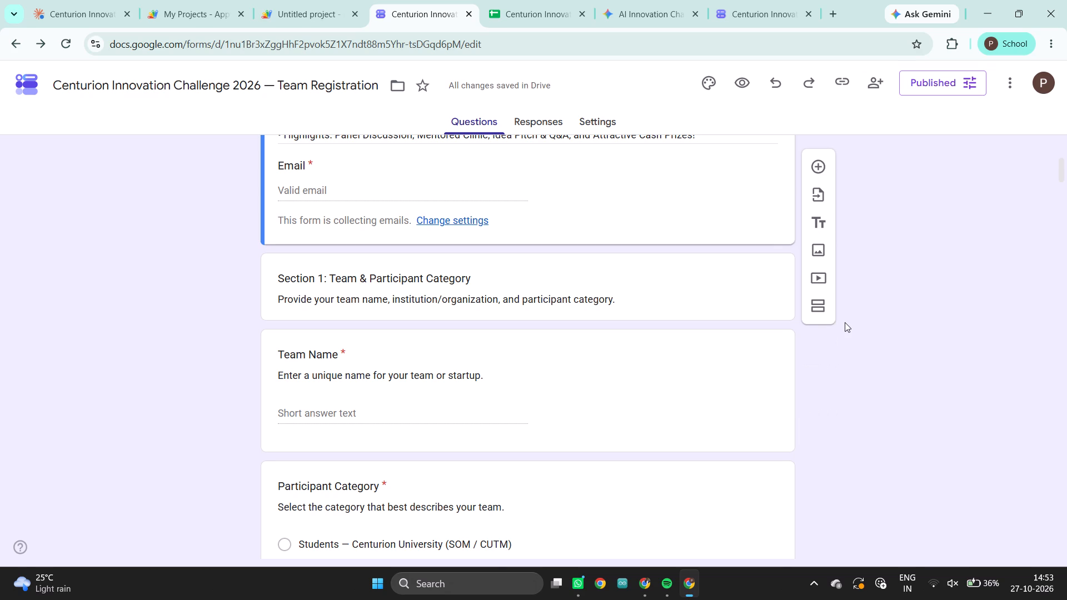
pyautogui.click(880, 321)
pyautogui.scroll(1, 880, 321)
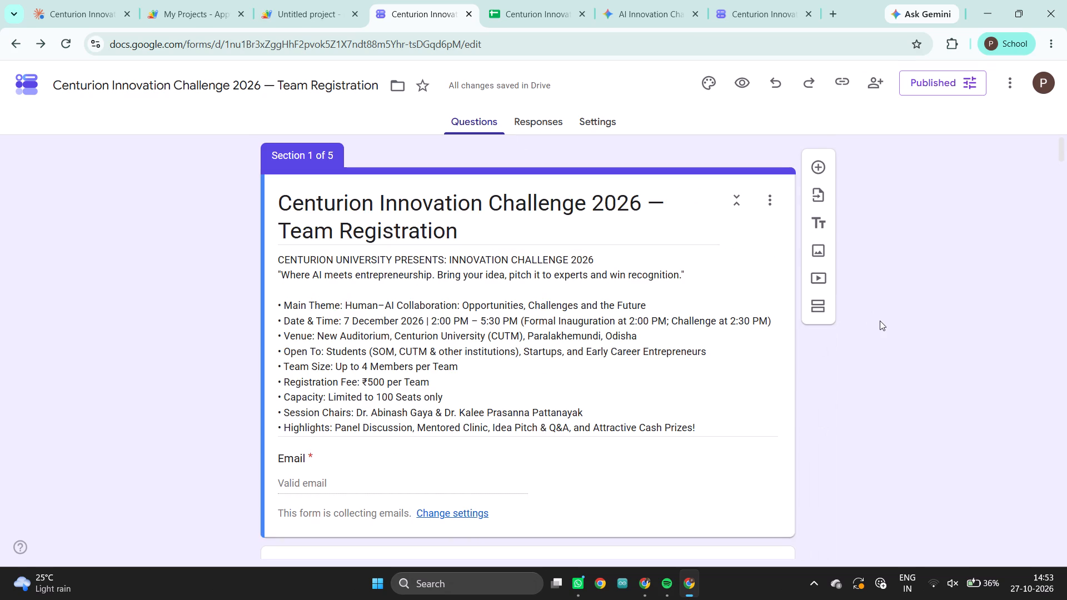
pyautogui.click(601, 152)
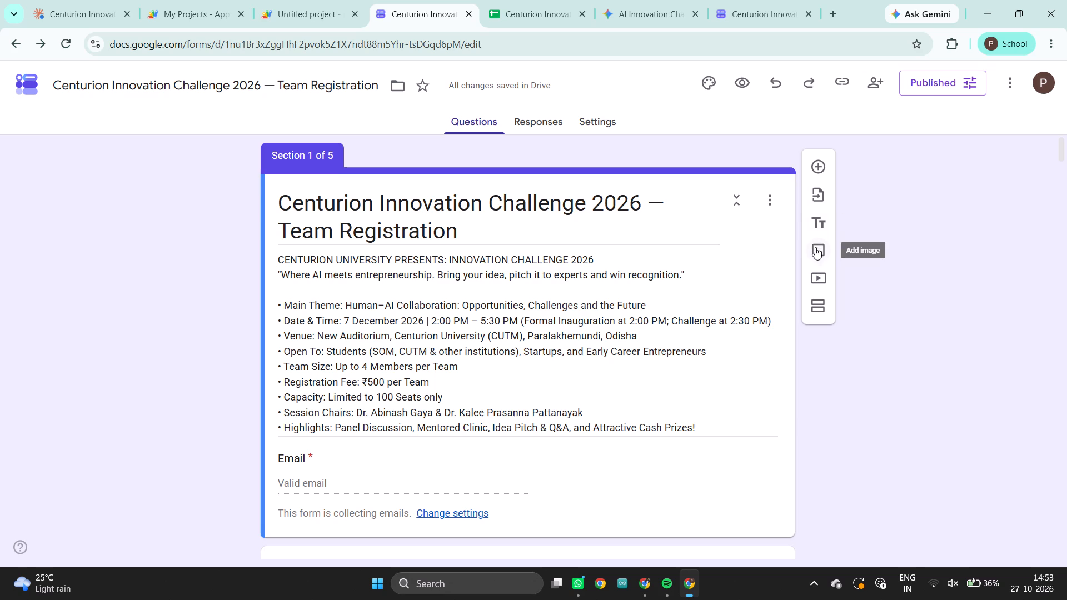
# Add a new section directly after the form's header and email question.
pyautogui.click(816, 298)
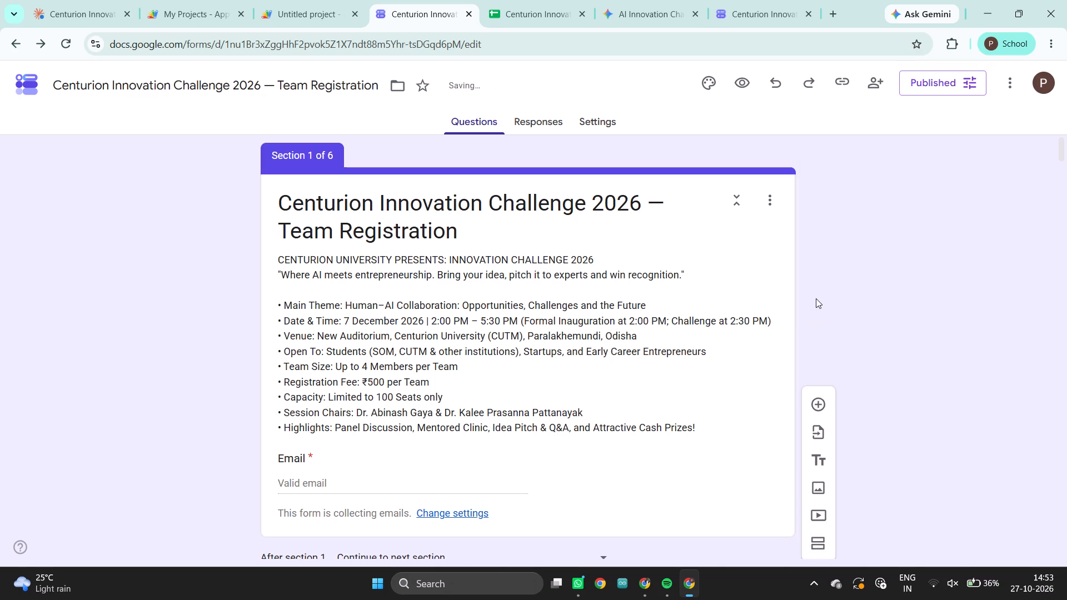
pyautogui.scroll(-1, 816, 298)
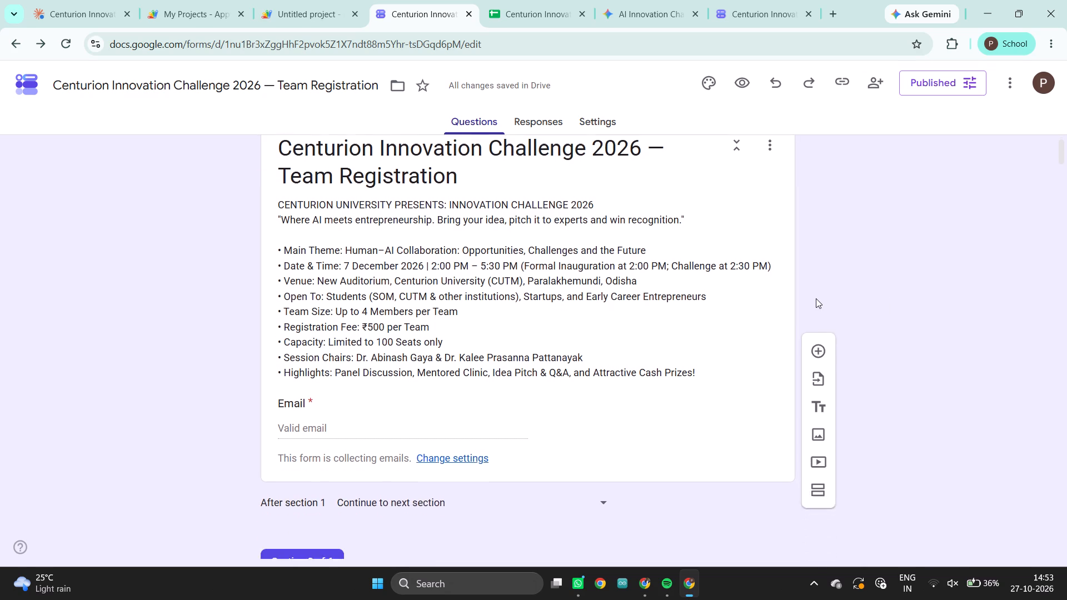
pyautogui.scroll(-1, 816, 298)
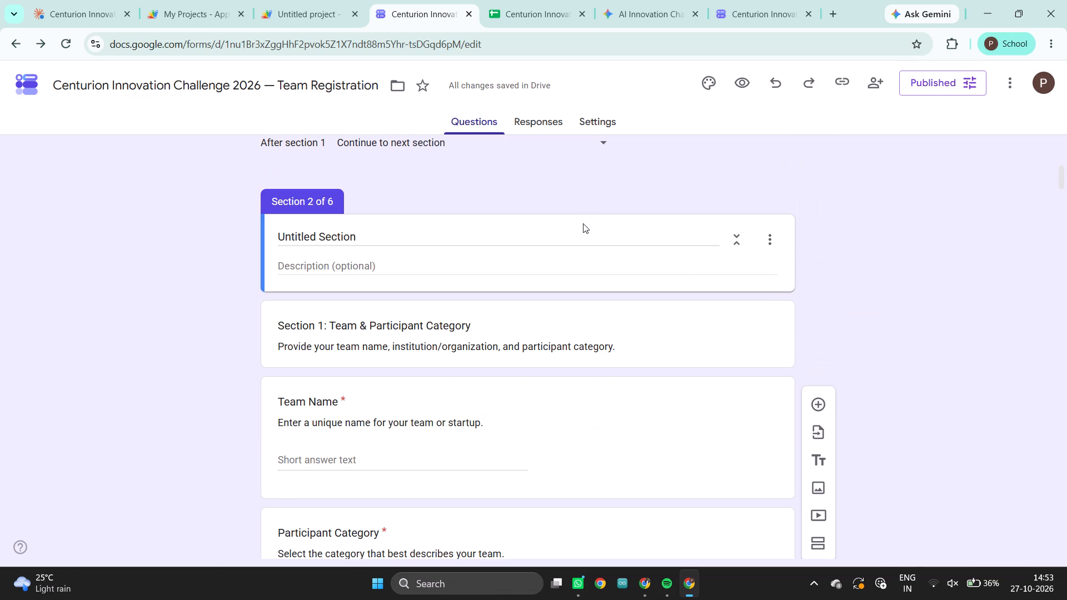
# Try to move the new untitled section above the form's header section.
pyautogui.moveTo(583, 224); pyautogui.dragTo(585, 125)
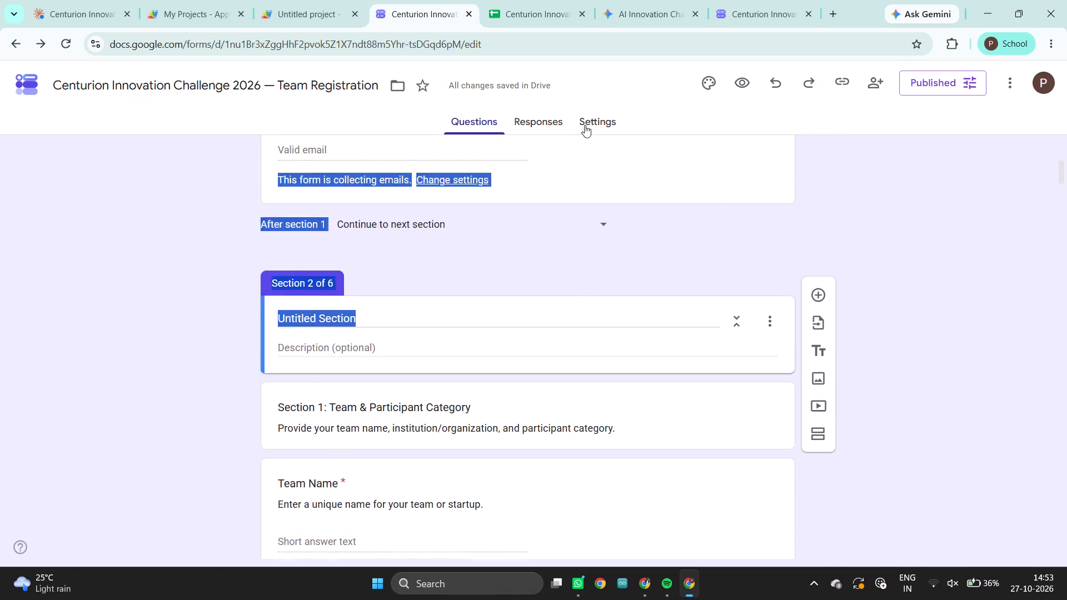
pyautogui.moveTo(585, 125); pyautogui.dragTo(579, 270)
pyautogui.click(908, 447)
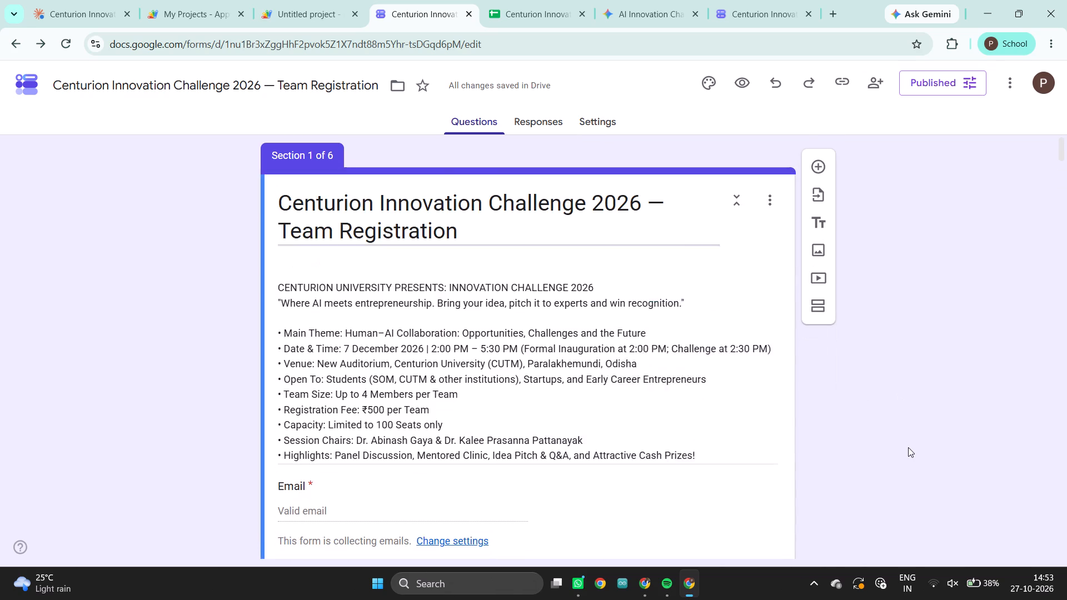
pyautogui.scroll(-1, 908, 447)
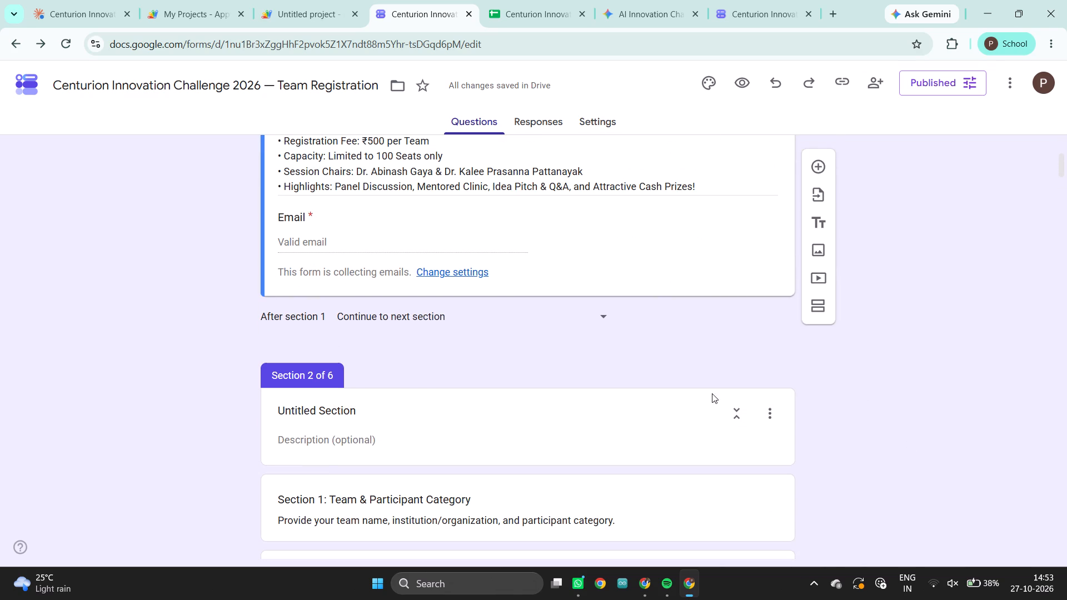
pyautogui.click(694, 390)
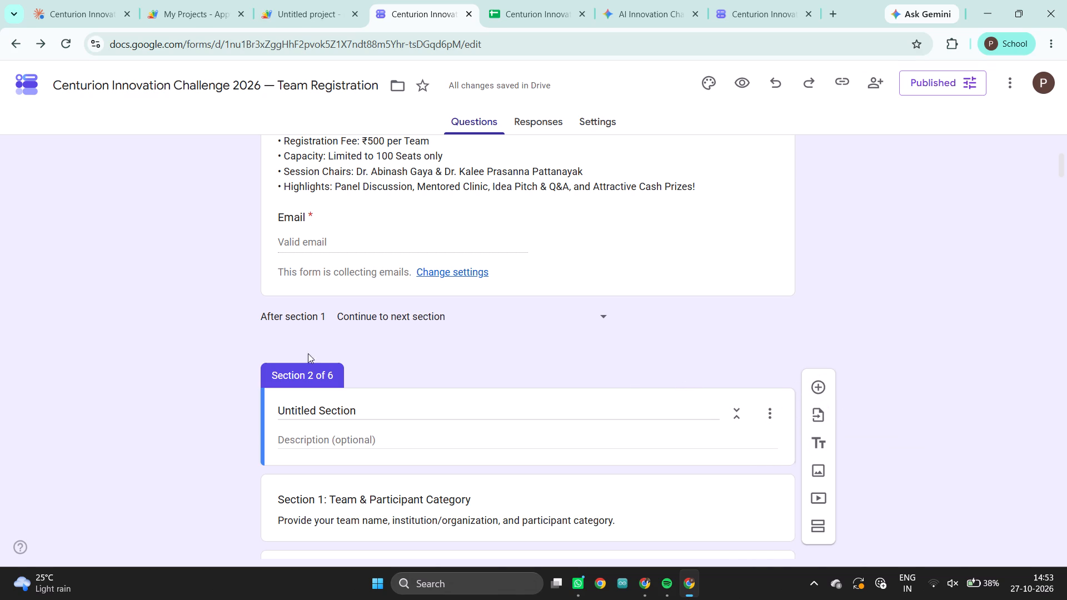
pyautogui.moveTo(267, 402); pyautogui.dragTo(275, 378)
# Open the untitled section's options, check the available actions and close them without choosing one.
pyautogui.click(774, 413)
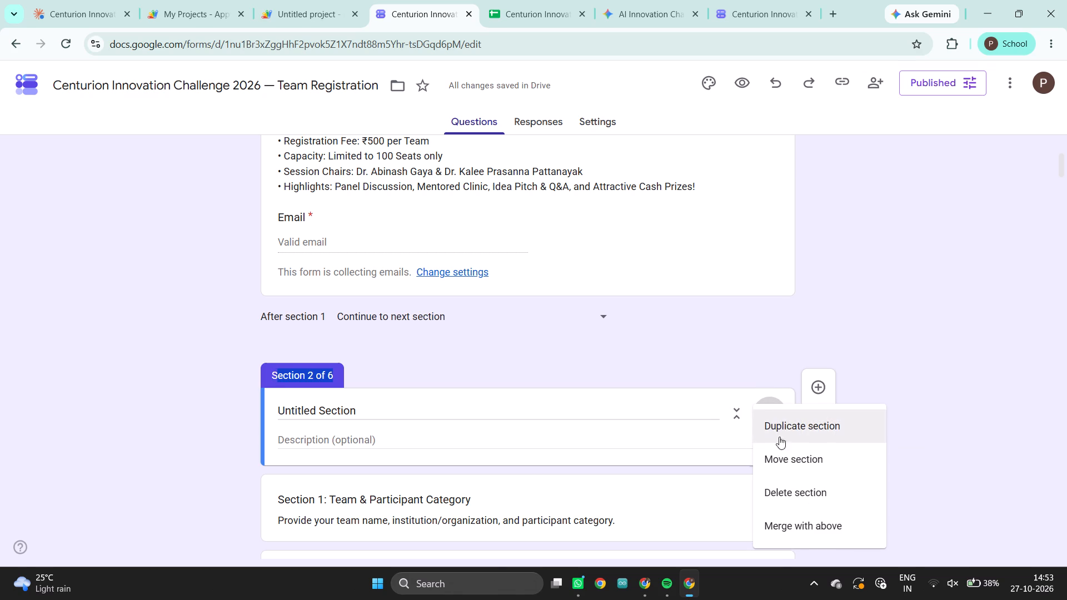
pyautogui.scroll(-1, 790, 456)
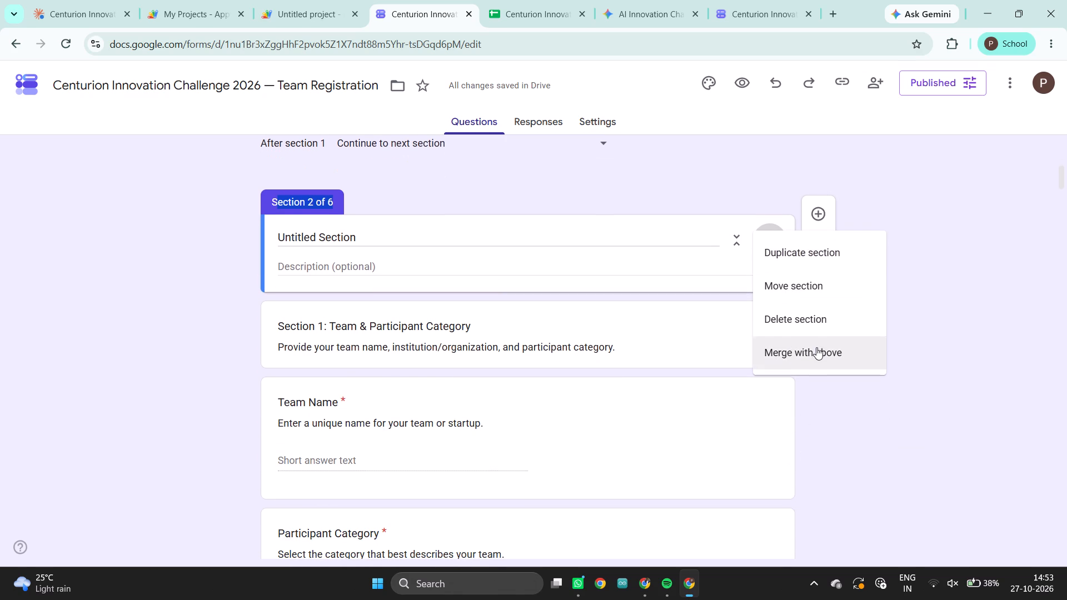
pyautogui.scroll(1, 812, 286)
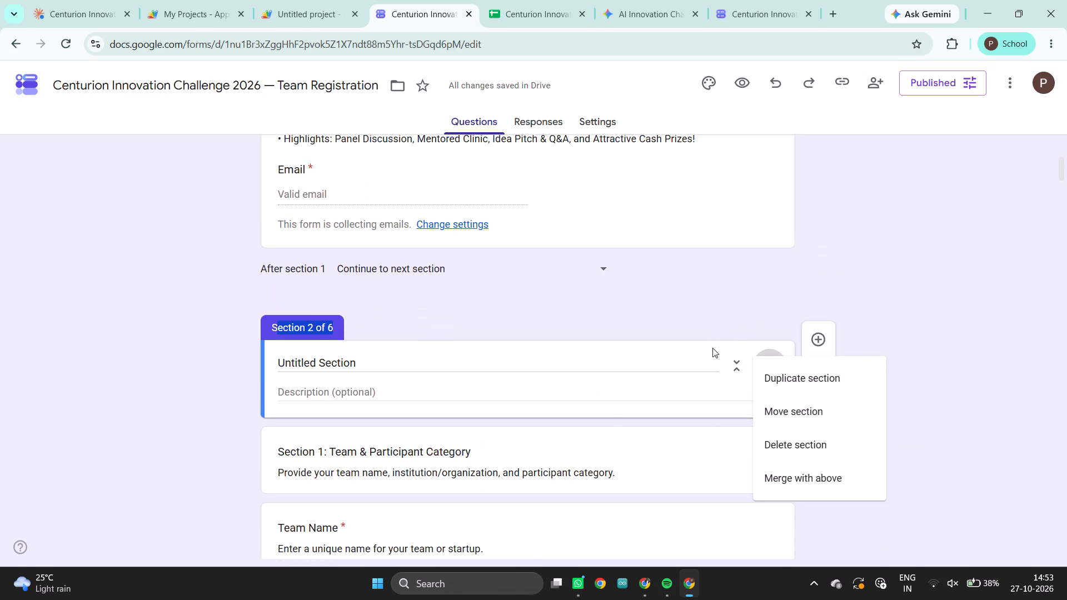
pyautogui.click(712, 348)
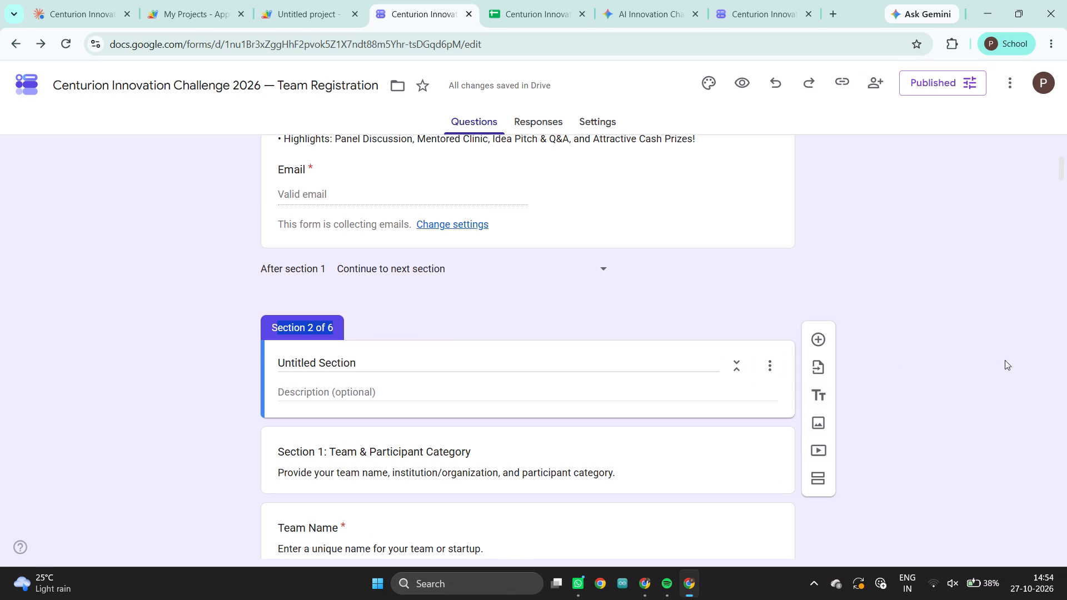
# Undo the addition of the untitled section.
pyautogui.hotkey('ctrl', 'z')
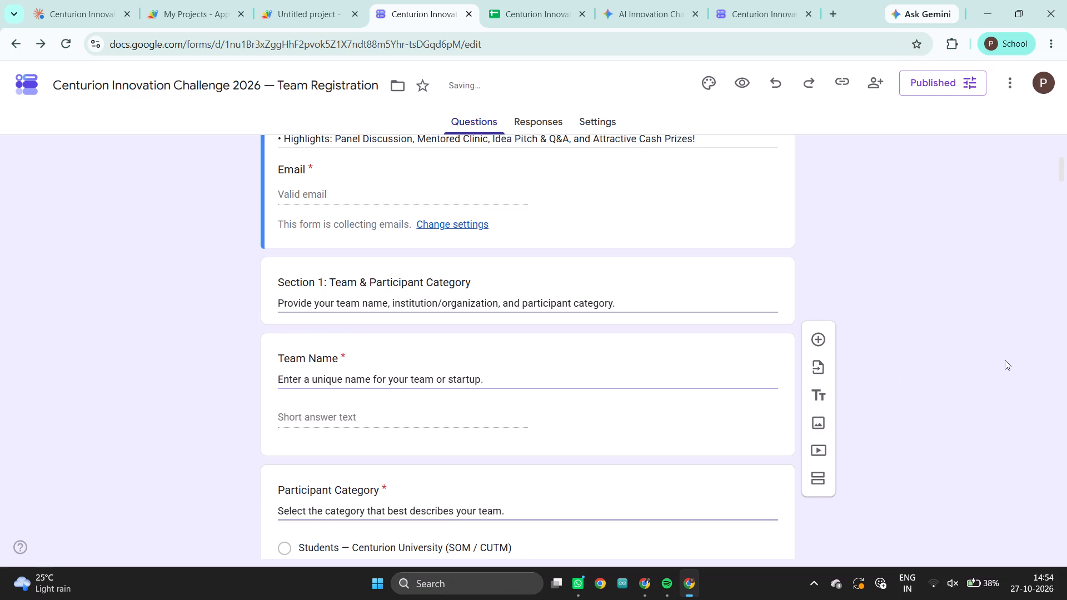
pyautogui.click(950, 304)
# Review the form's header and the questions of its first section.
pyautogui.scroll(1, 950, 304)
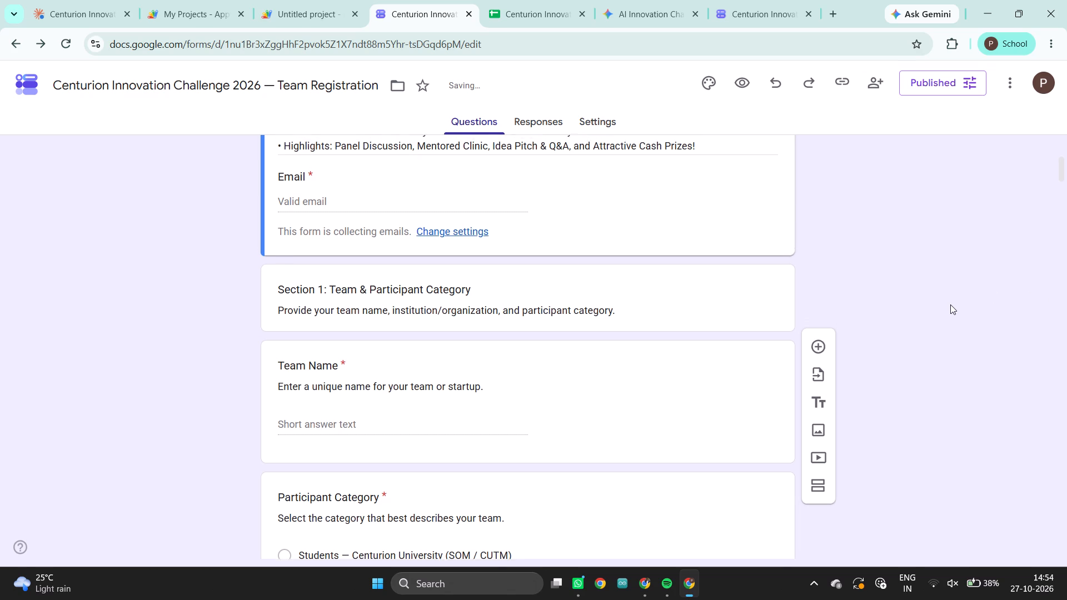
pyautogui.scroll(1, 950, 304)
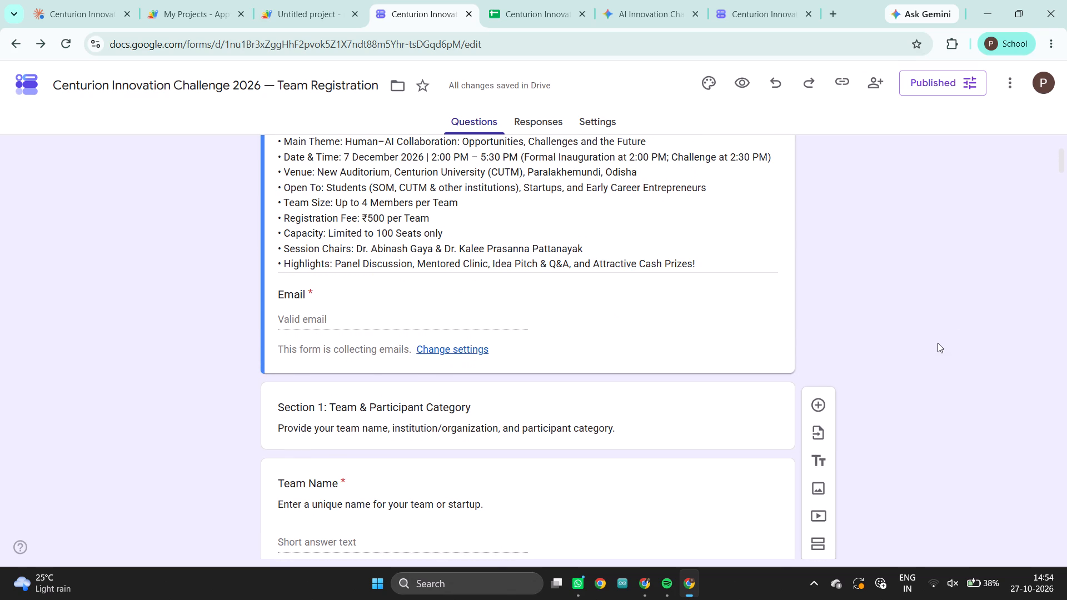
pyautogui.scroll(-2, 936, 345)
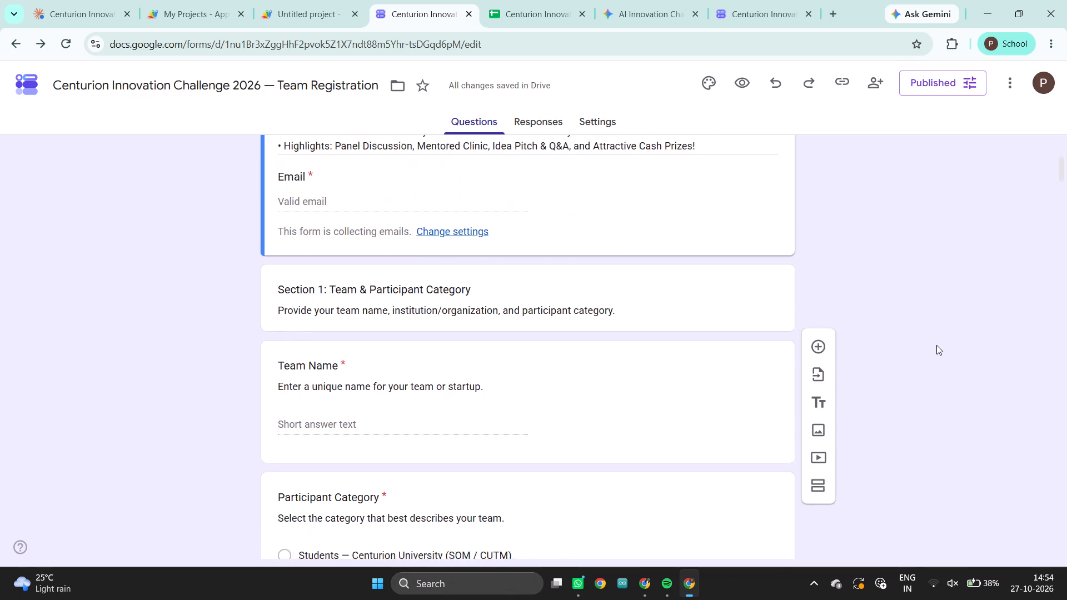
pyautogui.scroll(-2, 936, 345)
pyautogui.scroll(1, 936, 345)
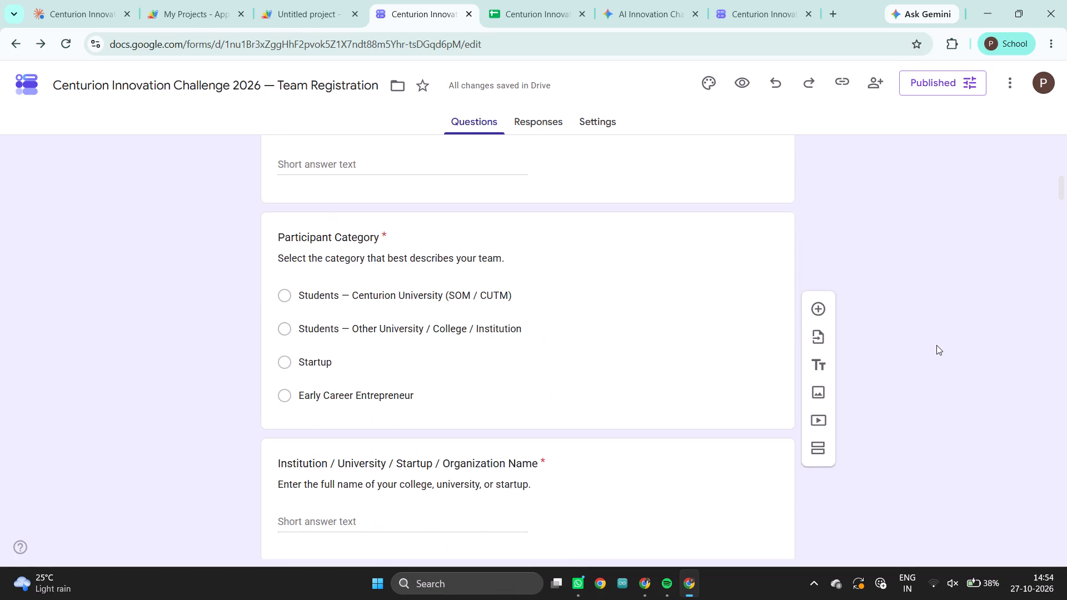
pyautogui.scroll(-1, 936, 345)
pyautogui.scroll(4, 936, 345)
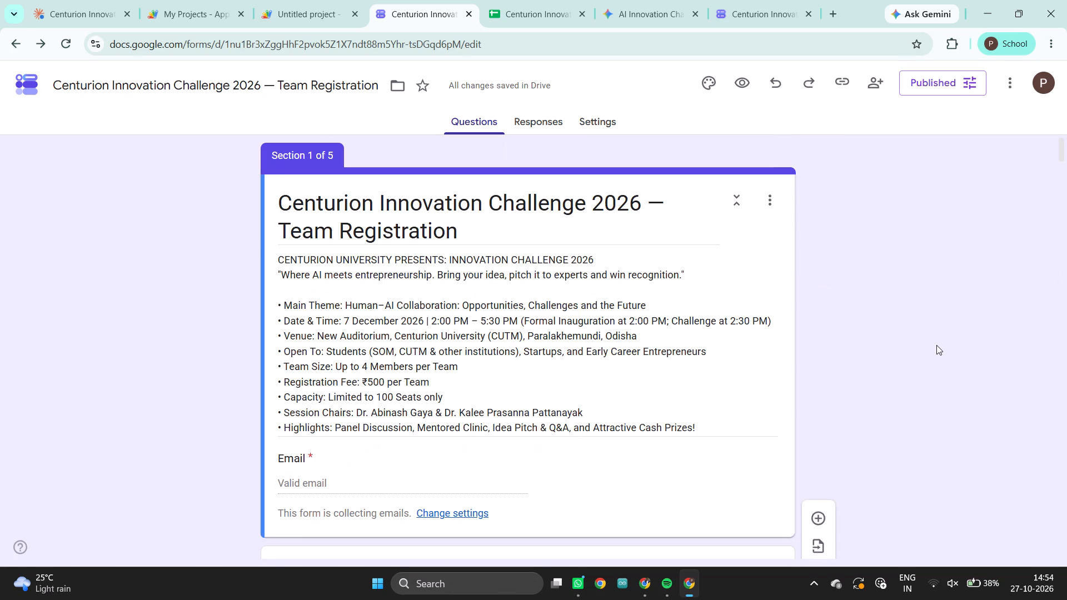
pyautogui.scroll(2, 936, 345)
# Undo the four preceding form edits and deselect.
pyautogui.hotkey('ctrl', 'z')
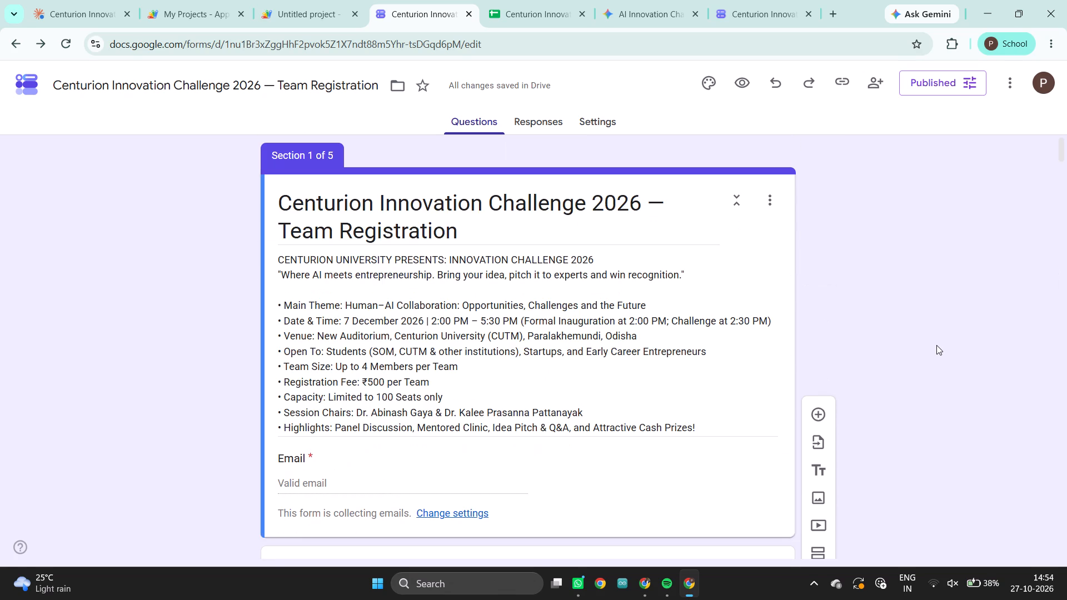
pyautogui.hotkey('ctrl', 'z')
pyautogui.hotkey('ctrl', 'z')
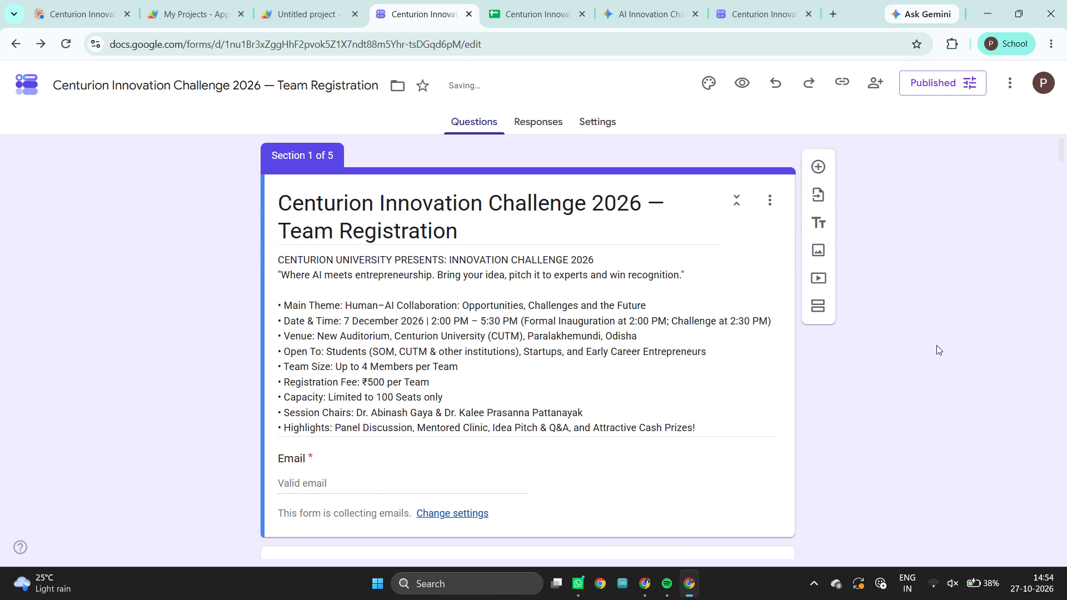
pyautogui.hotkey('ctrl', 'z')
pyautogui.click(912, 321)
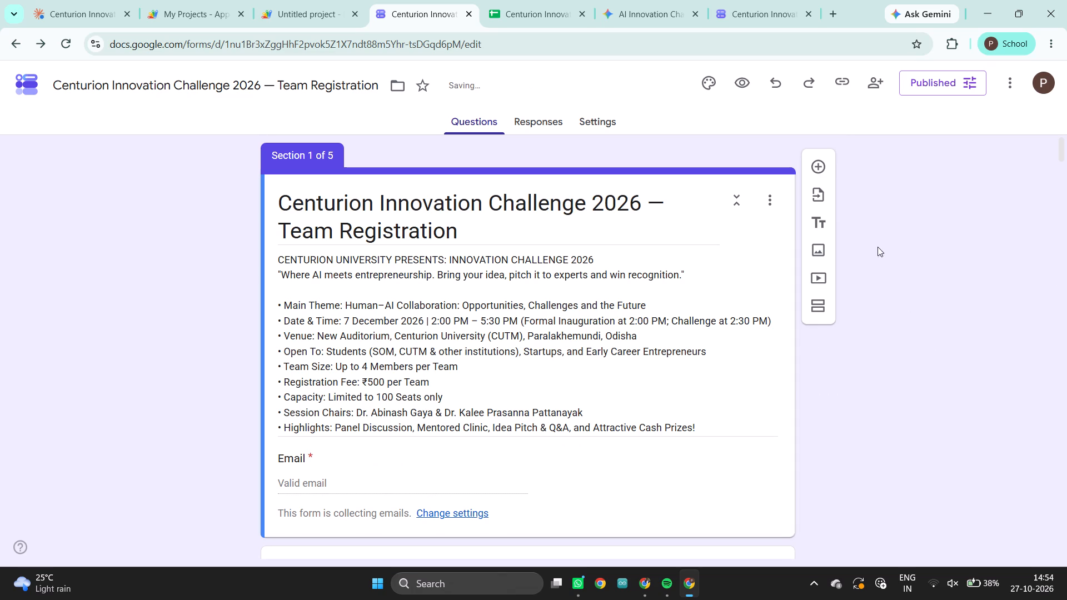